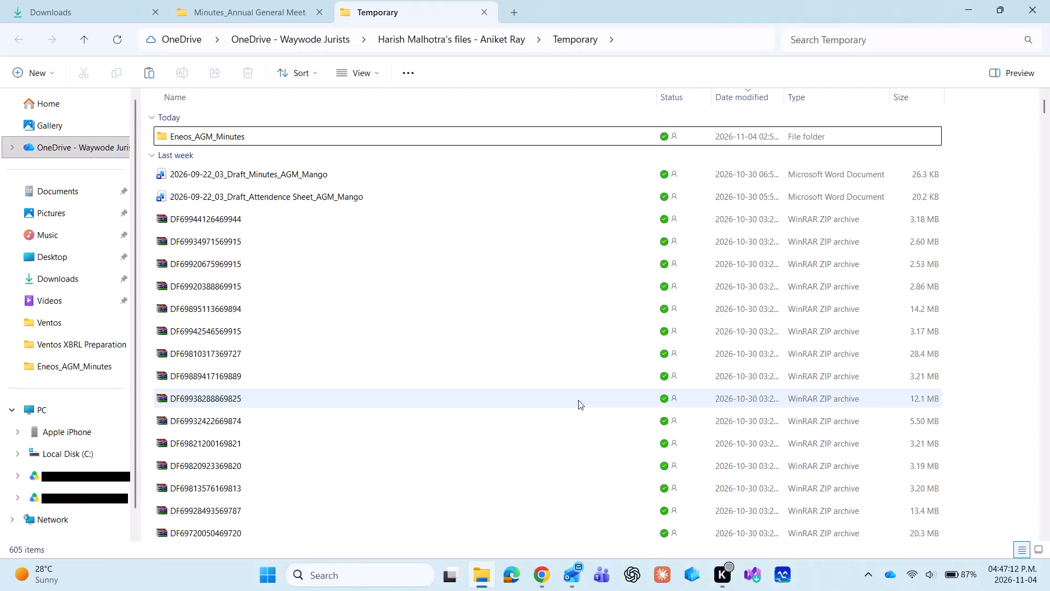
# Open both 2026-09-24_03_Draft and ENEOS Third AGM Minutes Reviewed from the Minutes_Annual General Meeting folder.
pyautogui.click(290, 20)
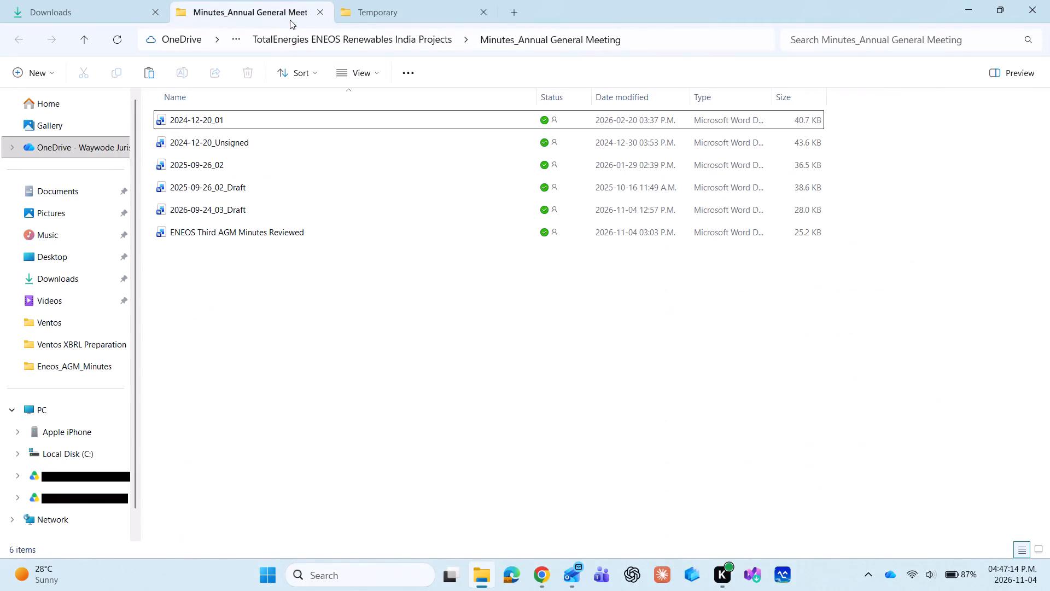
pyautogui.click(292, 227)
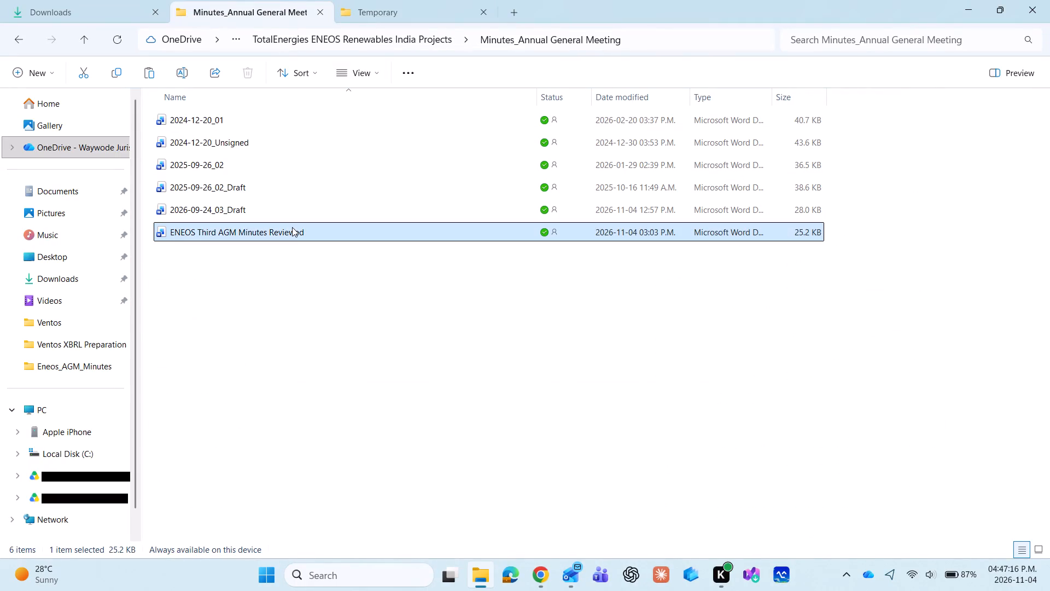
pyautogui.press('Up')
pyautogui.hotkey('shift', 'Down')
pyautogui.press('Return')
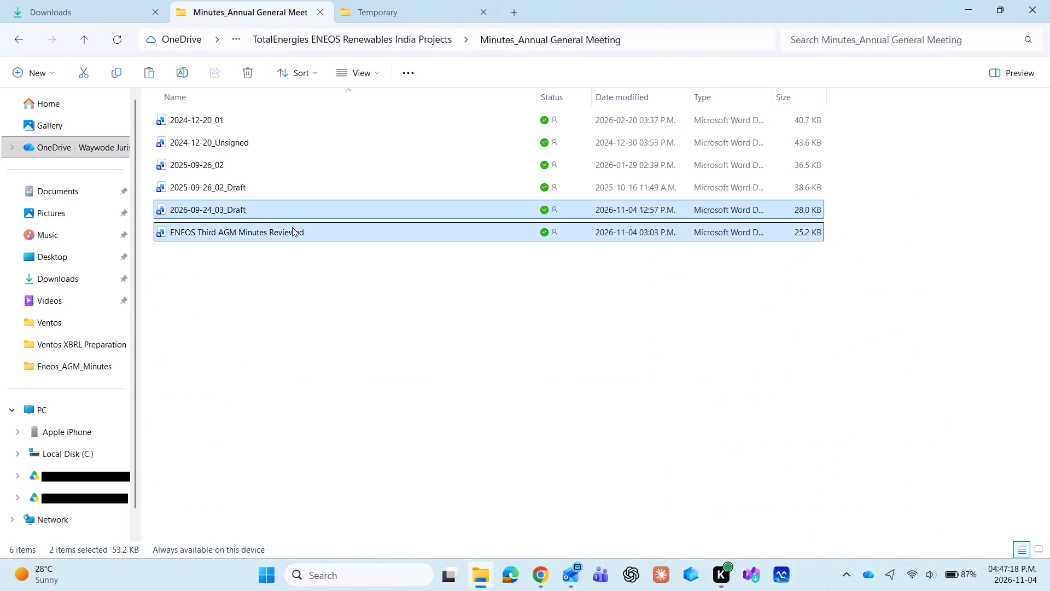
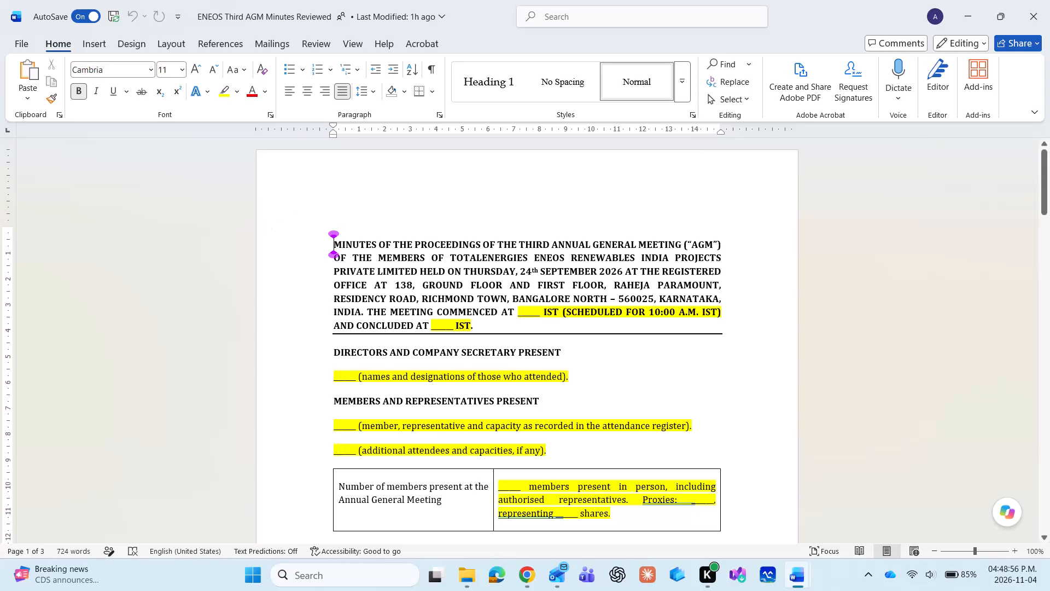
# Compare the heading and attendance sections of the reviewed AGM minutes with those of the 2026-09-24_03_Draft.
pyautogui.scroll(-1, 343, 233)
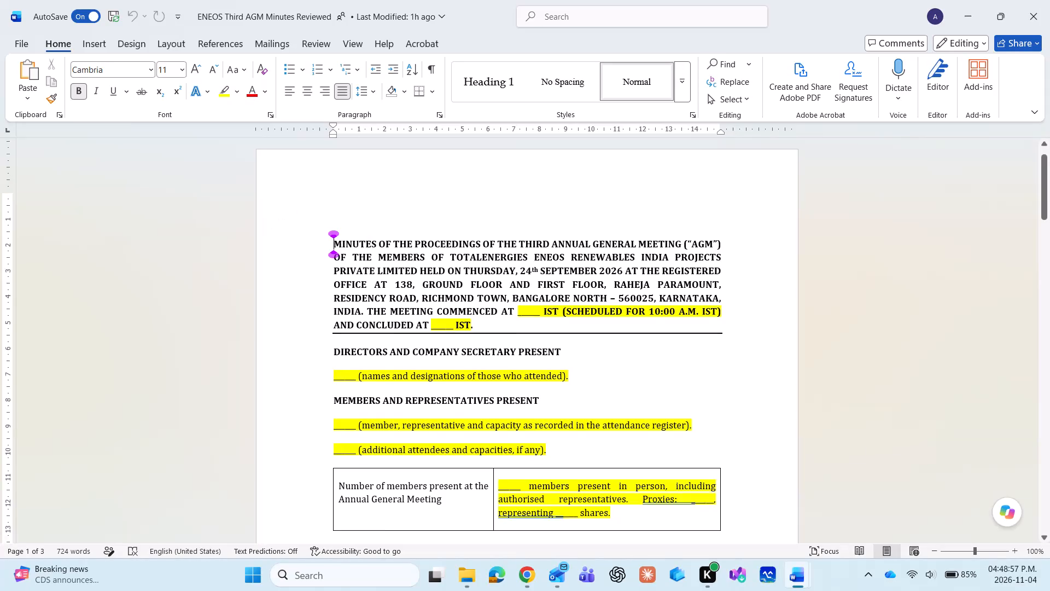
pyautogui.scroll(-1, 343, 233)
pyautogui.hotkey('alt', 'Tab')
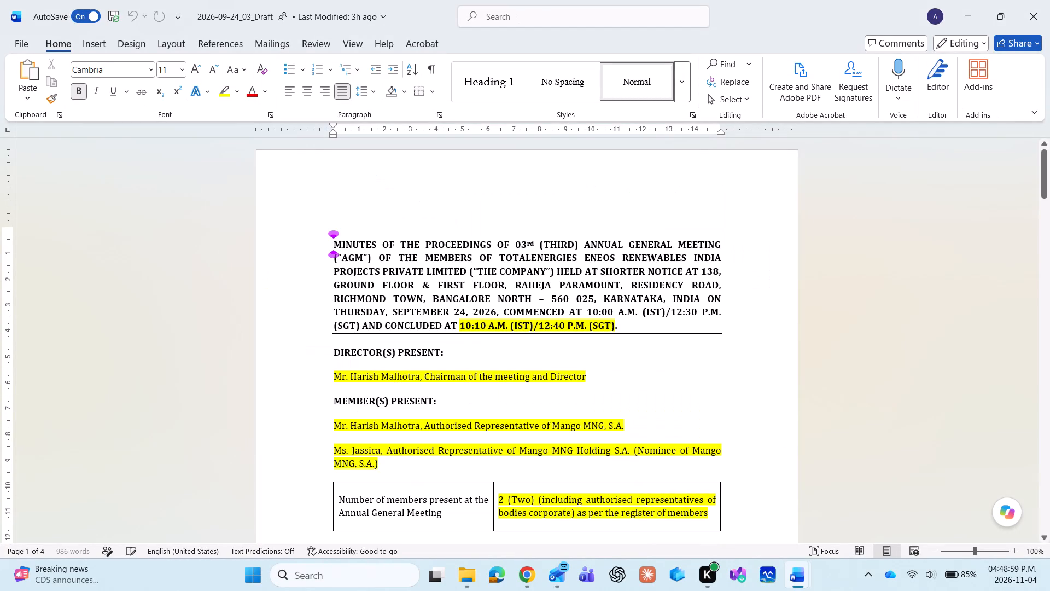
pyautogui.scroll(-1, 343, 233)
pyautogui.hotkey('alt', 'Tab')
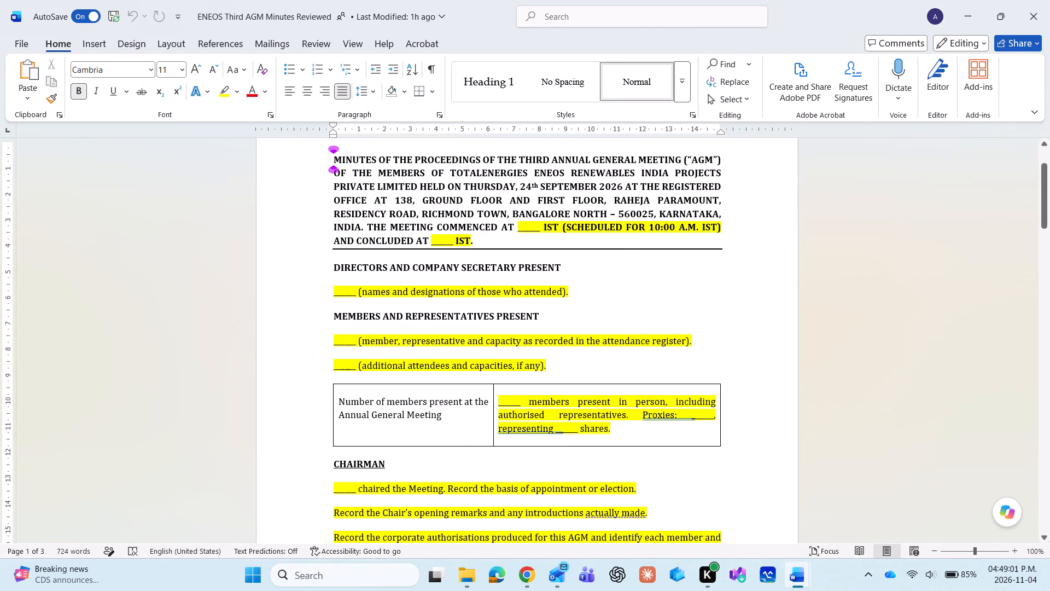
pyautogui.hotkey('alt', 'Tab')
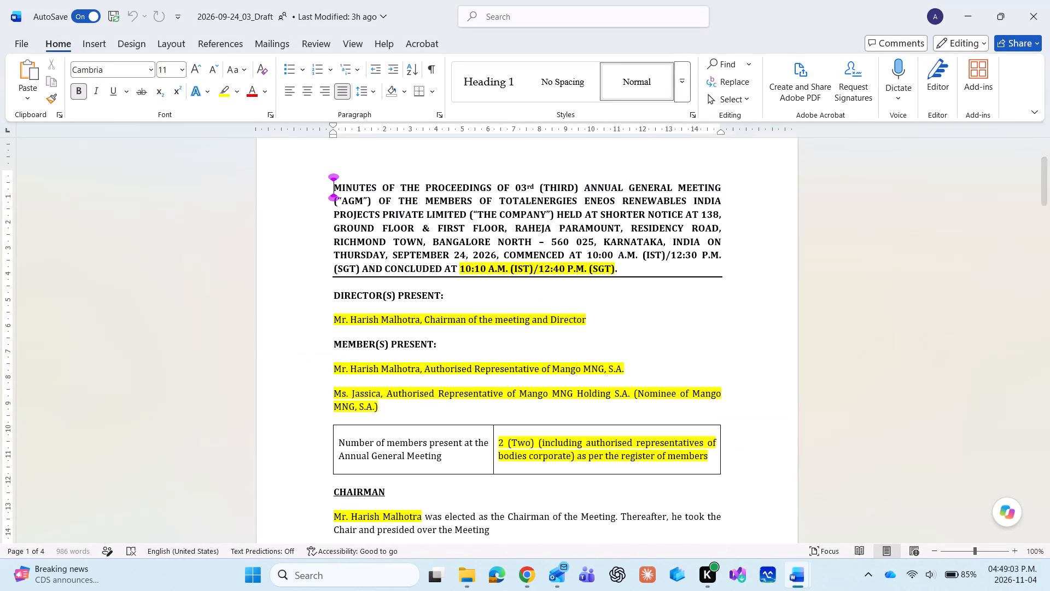
pyautogui.hotkey('alt', 'Tab')
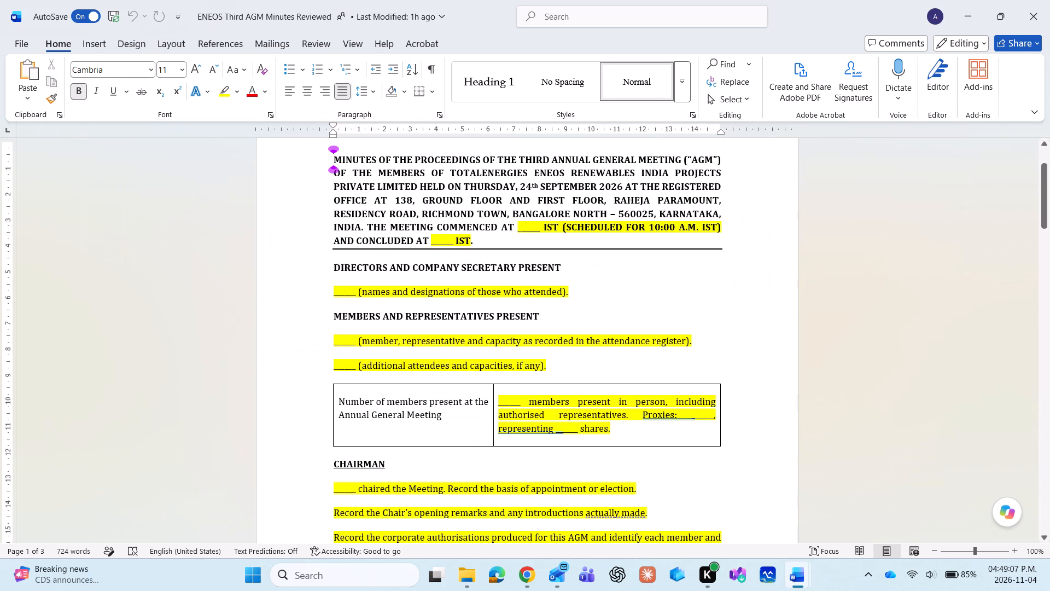
# Copy the commencement time "10:00 A.M. (IST)/12:30 P.M. (SGT)" from the heading of the 2026-09-24_03_Draft document.
pyautogui.press('Down')
pyautogui.press('Down')
pyautogui.press('Down')
pyautogui.press('Down')
pyautogui.press('Down')
pyautogui.press('Right')
pyautogui.press('Right')
pyautogui.press('Right')
pyautogui.press('Right')
pyautogui.press('Right')
pyautogui.press('Right')
pyautogui.press('Right')
pyautogui.press('Right')
pyautogui.press('Right')
pyautogui.press('Right')
pyautogui.press('Right')
pyautogui.press('Right')
pyautogui.press('Right')
pyautogui.press('Right')
pyautogui.press('Right')
pyautogui.press('Right')
pyautogui.press('Right')
pyautogui.press('Right')
pyautogui.press('Right')
pyautogui.press('Right')
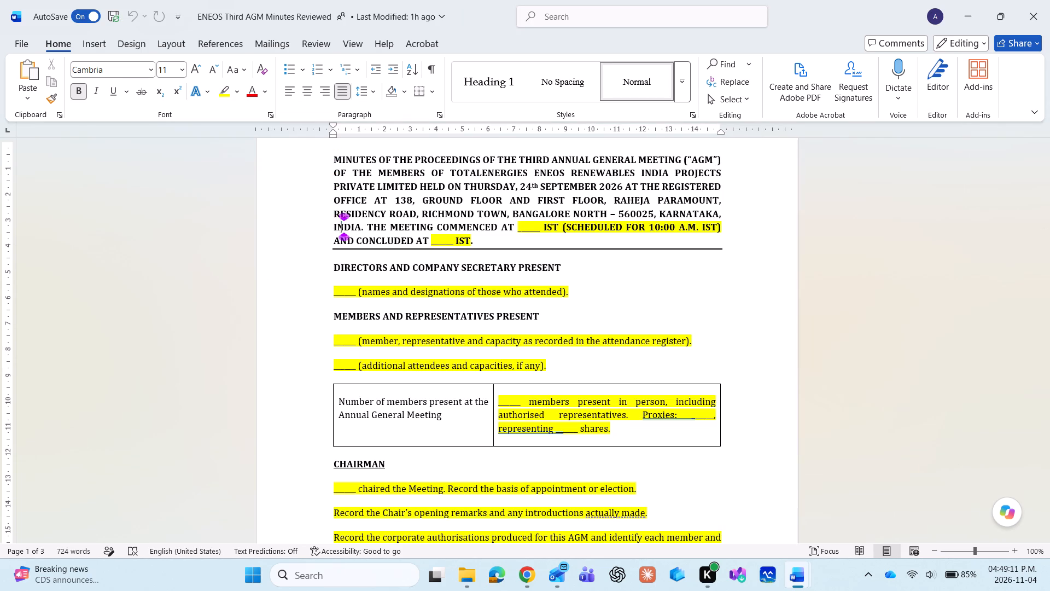
pyautogui.hotkey('alt', 'Tab')
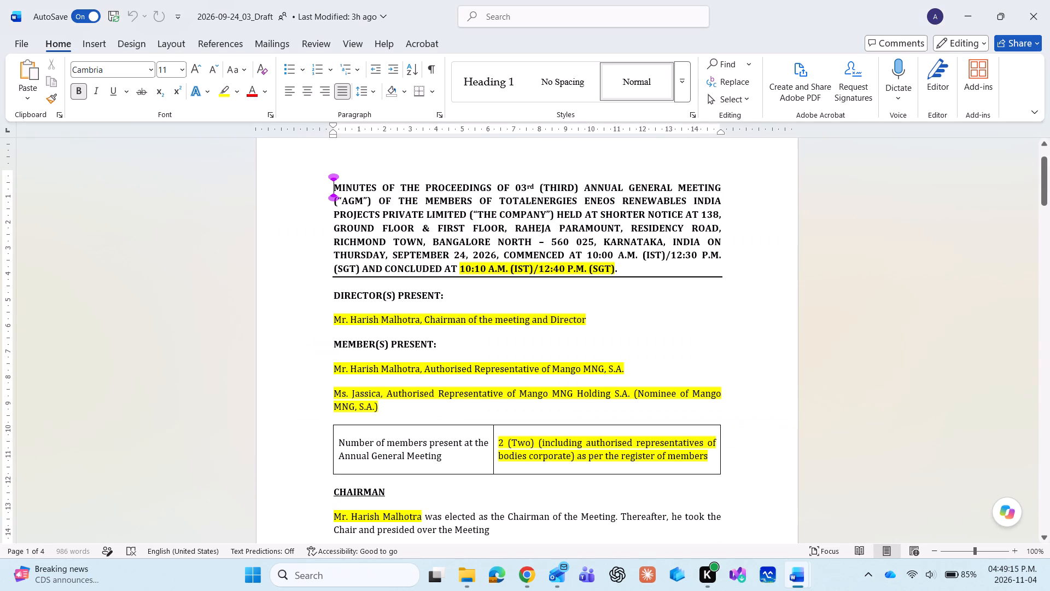
pyautogui.click(588, 251)
pyautogui.hotkey('shift', 'Right')
pyautogui.hotkey('shift', 'Right')
pyautogui.hotkey('shift', 'Right')
pyautogui.hotkey('shift', 'Right')
pyautogui.hotkey('shift', 'Right')
pyautogui.hotkey('shift', 'Right')
pyautogui.hotkey('shift', 'Right')
pyautogui.hotkey('shift', 'Right')
pyautogui.hotkey('shift', 'Right')
pyautogui.hotkey('shift', 'Right')
pyautogui.hotkey('shift', 'Right')
pyautogui.hotkey('shift', 'Right')
pyautogui.hotkey('shift', 'Right')
pyautogui.hotkey('shift', 'Right')
pyautogui.hotkey('shift', 'Right')
pyautogui.hotkey('shift', 'Right')
pyautogui.hotkey('shift', 'Right')
pyautogui.hotkey('shift', 'Right')
pyautogui.hotkey('shift', 'Right')
pyautogui.hotkey('shift', 'Right')
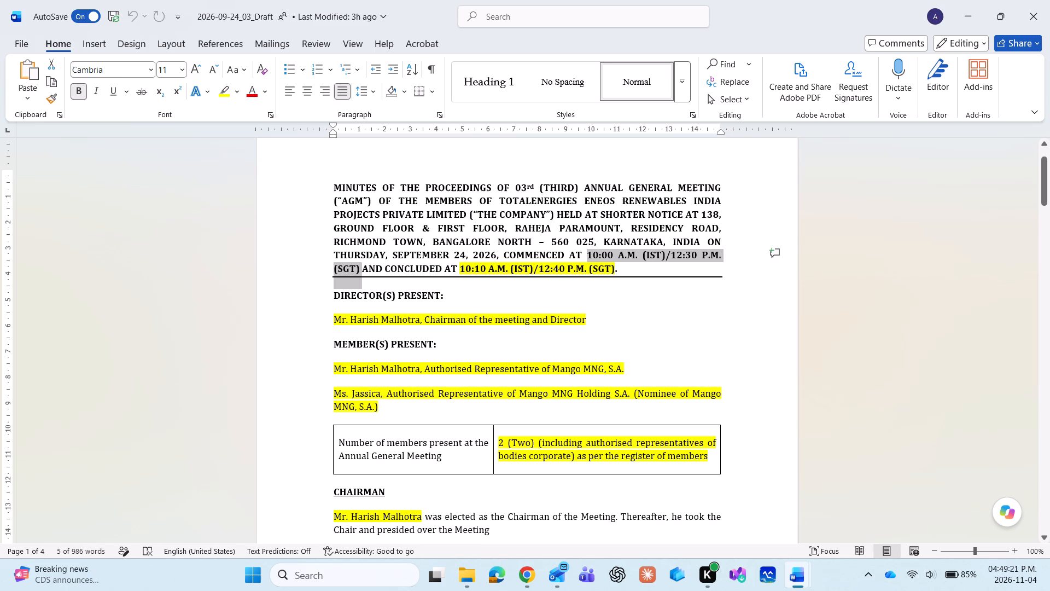
pyautogui.hotkey('shift', 'Left')
pyautogui.hotkey('ctrl', 'c')
# In the reviewed minutes' heading, replace the highlighted commencement placeholder and its scheduled-time note with the copied "10:00 A.M. (IST)/12:30 P.M. (SGT)".
pyautogui.hotkey('alt', 'Tab')
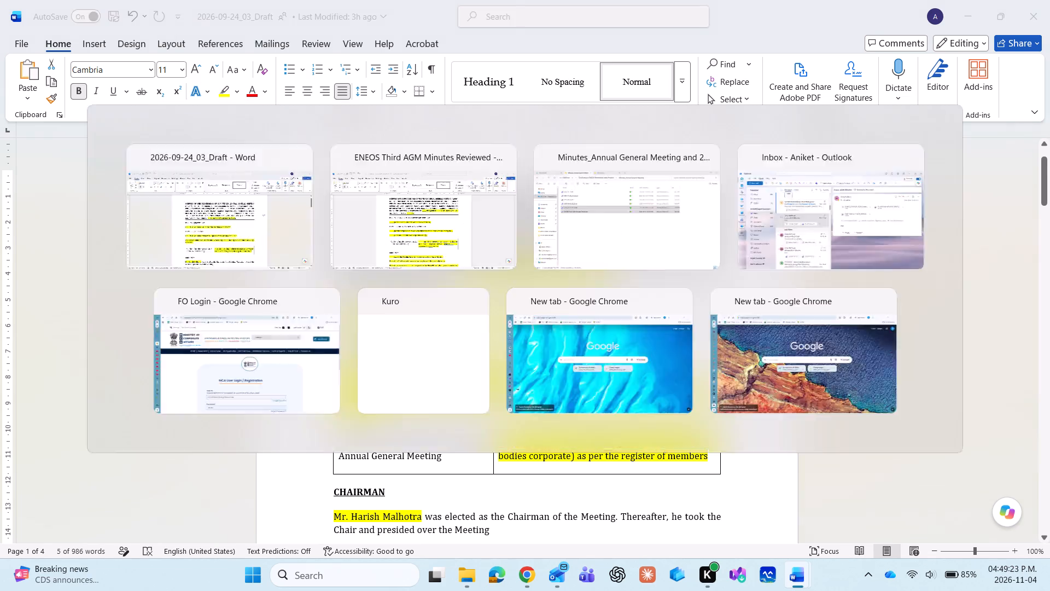
pyautogui.press('Right')
pyautogui.press('Right')
pyautogui.press('Right')
pyautogui.press('Right')
pyautogui.press('Right')
pyautogui.press('Left')
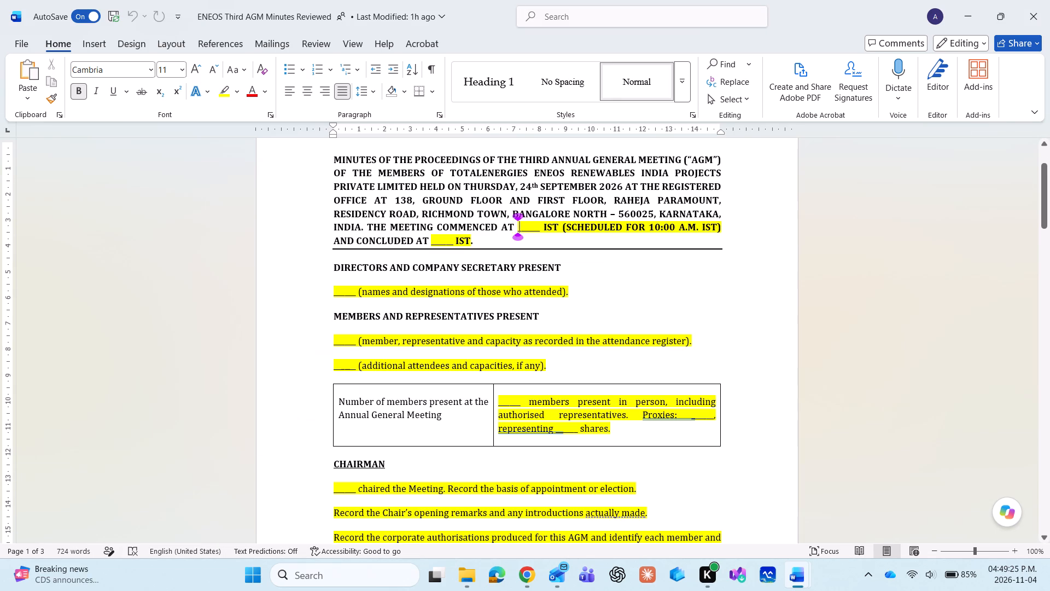
pyautogui.hotkey('shift', 'Right')
pyautogui.hotkey('shift', 'Right')
pyautogui.hotkey('shift', 'Right')
pyautogui.hotkey('shift', 'Right')
pyautogui.hotkey('shift', 'Right')
pyautogui.hotkey('shift', 'Right')
pyautogui.hotkey('shift', 'Right')
pyautogui.hotkey('shift', 'Right')
pyautogui.hotkey('shift', 'Right')
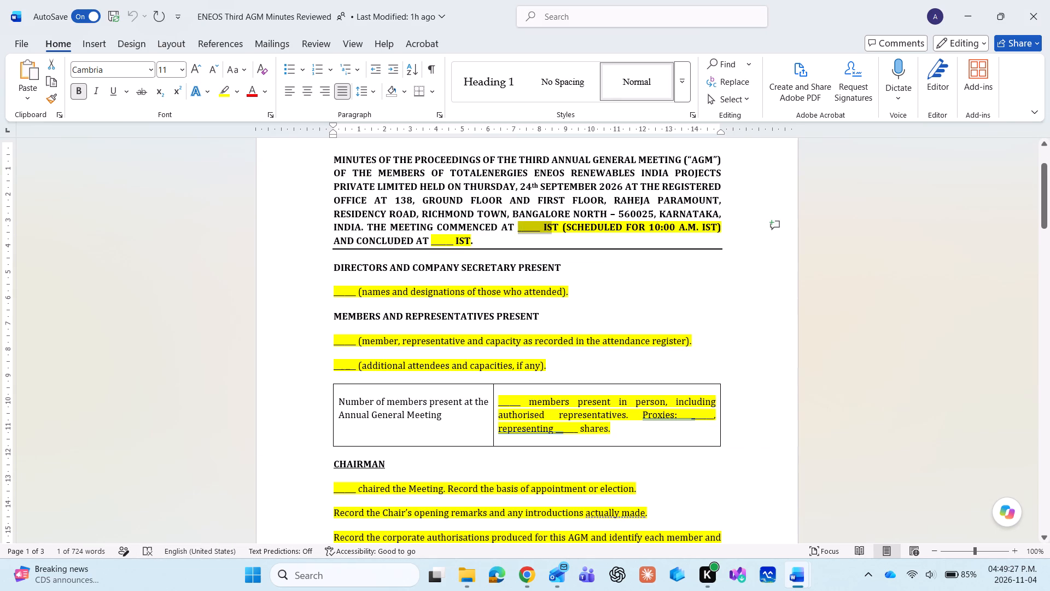
pyautogui.hotkey('shift', 'Right')
pyautogui.hotkey('shift', 'Right')
pyautogui.hotkey('shift', 'Right')
pyautogui.hotkey('shift', 'Right')
pyautogui.hotkey('shift', 'Right')
pyautogui.hotkey('shift', 'Right')
pyautogui.hotkey('shift', 'Right')
pyautogui.hotkey('shift', 'Right')
pyautogui.hotkey('shift', 'Right')
pyautogui.hotkey('shift', 'Right')
pyautogui.hotkey('shift', 'Right')
pyautogui.hotkey('shift', 'Right')
pyautogui.hotkey('shift', 'Right')
pyautogui.hotkey('shift', 'Right')
pyautogui.hotkey('shift', 'Right')
pyautogui.hotkey('shift', 'Right')
pyautogui.hotkey('shift', 'Right')
pyautogui.hotkey('shift', 'Right')
pyautogui.hotkey('shift', 'Right')
pyautogui.hotkey('shift', 'Right')
pyautogui.hotkey('shift', 'Right')
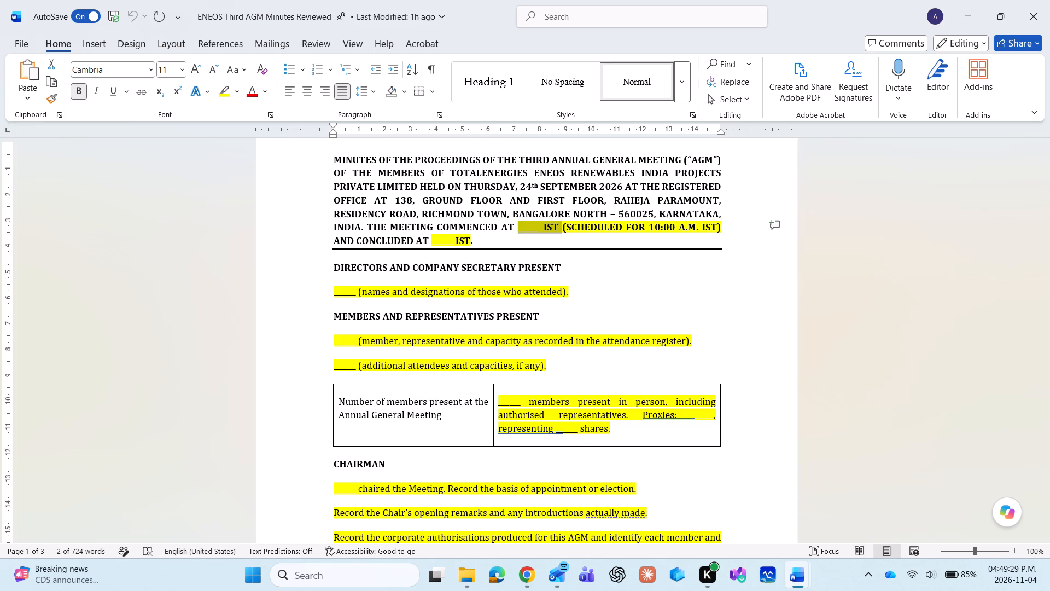
pyautogui.hotkey('shift', 'Right')
pyautogui.hotkey('shift', 'Right')
pyautogui.hotkey('shift', 'Right')
pyautogui.hotkey('shift', 'Right')
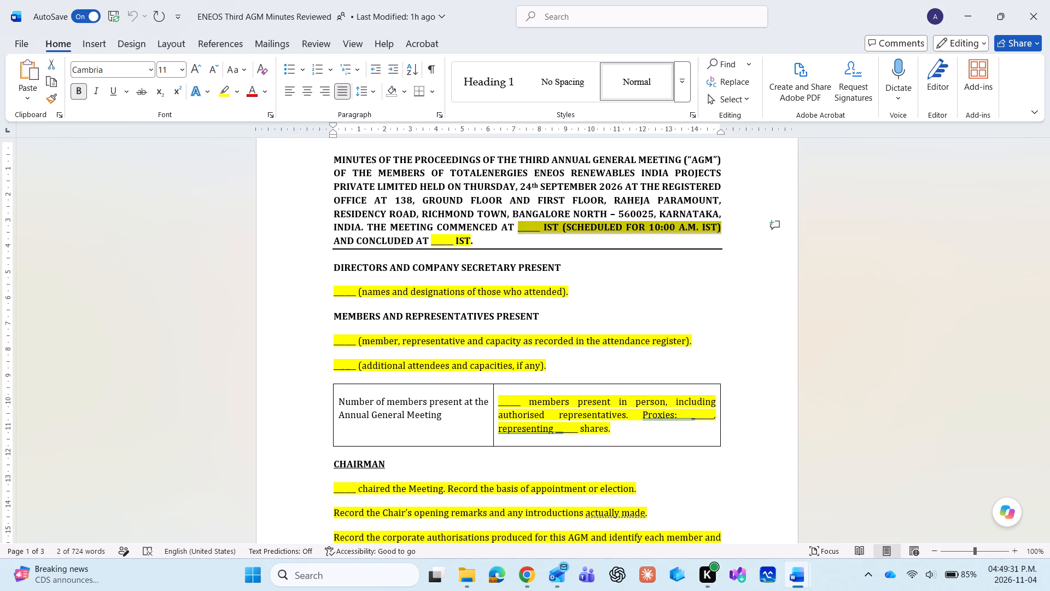
pyautogui.hotkey('ctrl', 'v')
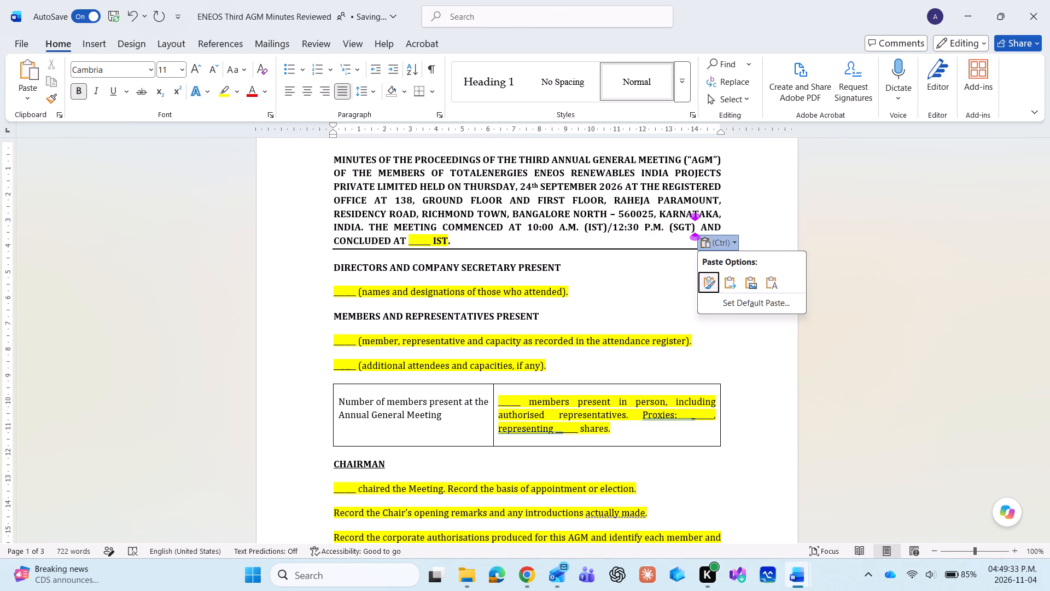
pyautogui.press('Left')
pyautogui.press('Return')
# Replace the highlighted "_____ IST" conclusion-time placeholder in the heading with the same copied text, "10:00 A.M. (IST)/12:30 P.M. (SGT)".
pyautogui.press('Right')
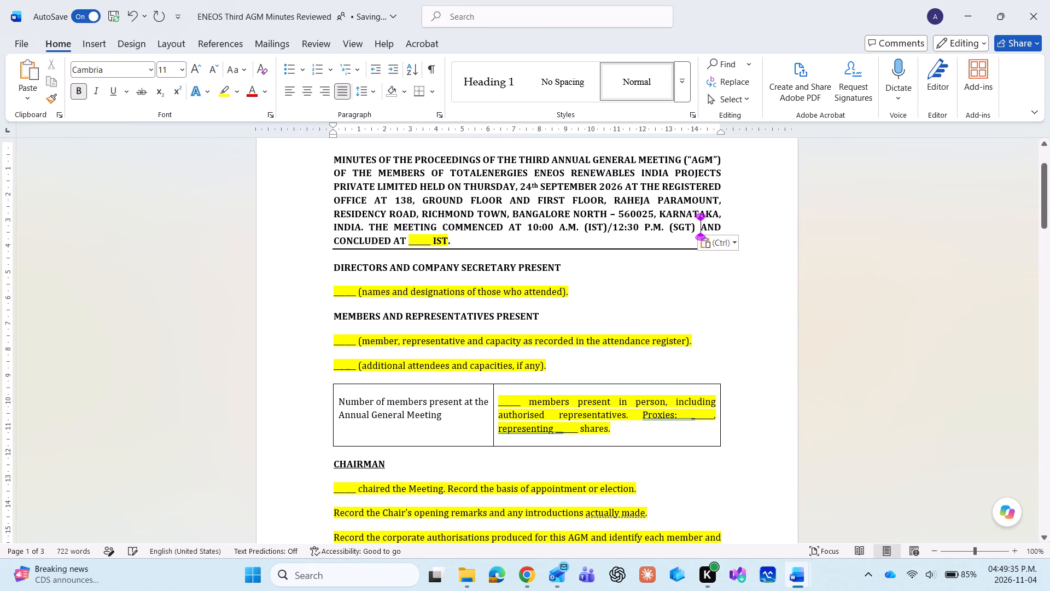
pyautogui.press('Right')
pyautogui.press('Right')
pyautogui.press('Right')
pyautogui.press('Right')
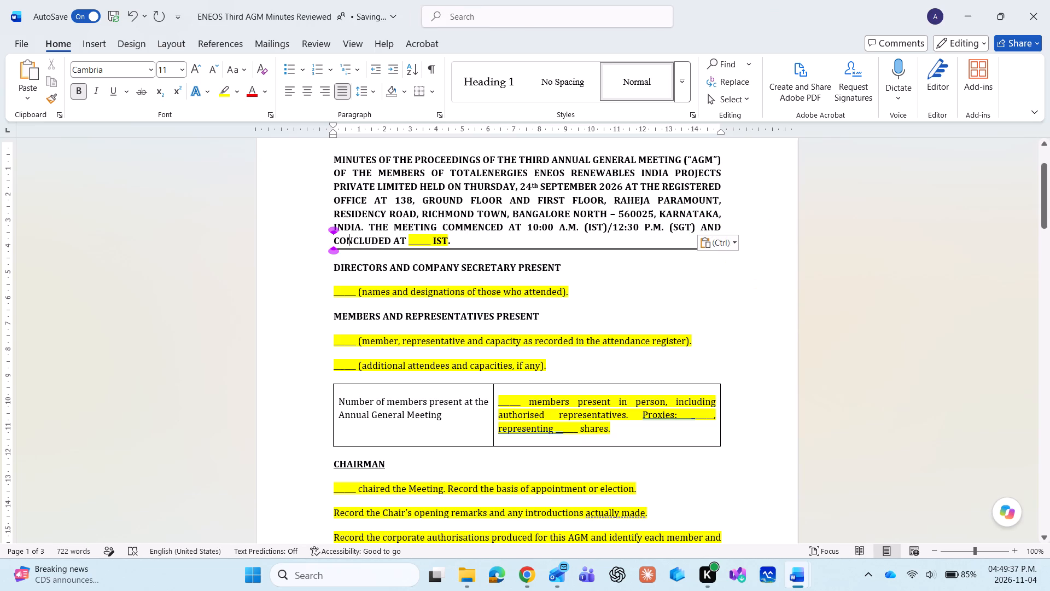
pyautogui.press('Right')
pyautogui.press('Right')
pyautogui.press('Right')
pyautogui.press('Right')
pyautogui.press('Right')
pyautogui.press('Right')
pyautogui.press('Right')
pyautogui.press('Right')
pyautogui.press('Right')
pyautogui.press('Right')
pyautogui.press('Right')
pyautogui.press('Right')
pyautogui.press('Right')
pyautogui.press('Right')
pyautogui.press('Left')
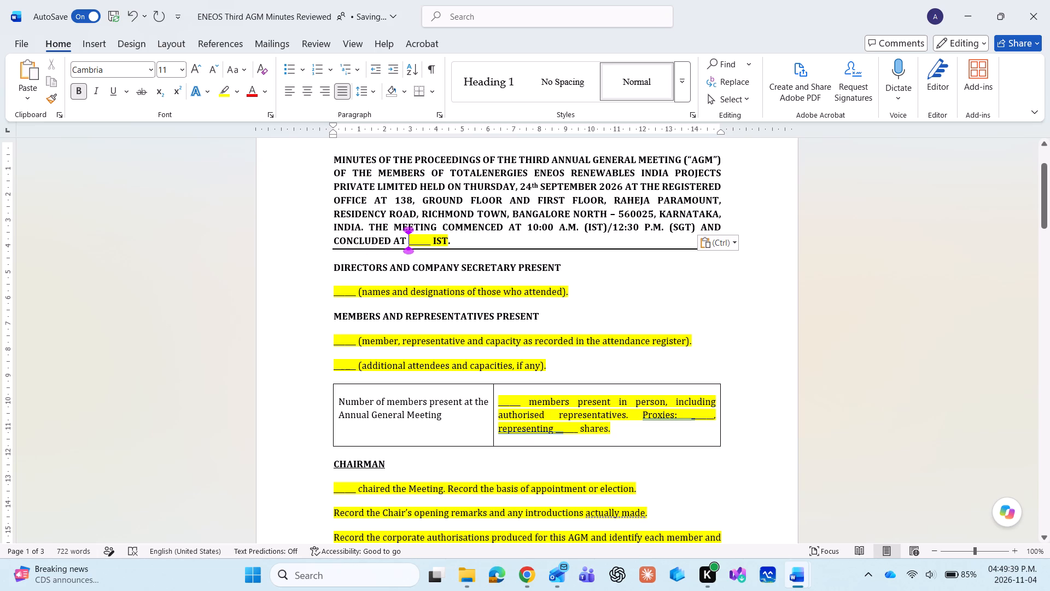
pyautogui.hotkey('shift', 'Right')
pyautogui.hotkey('shift', 'Right')
pyautogui.hotkey('shift', 'Right')
pyautogui.hotkey('shift', 'Right')
pyautogui.hotkey('shift', 'Right')
pyautogui.hotkey('shift', 'Right')
pyautogui.hotkey('shift', 'Right')
pyautogui.hotkey('shift', 'Right')
pyautogui.hotkey('shift', 'Right')
pyautogui.hotkey('shift', 'Right')
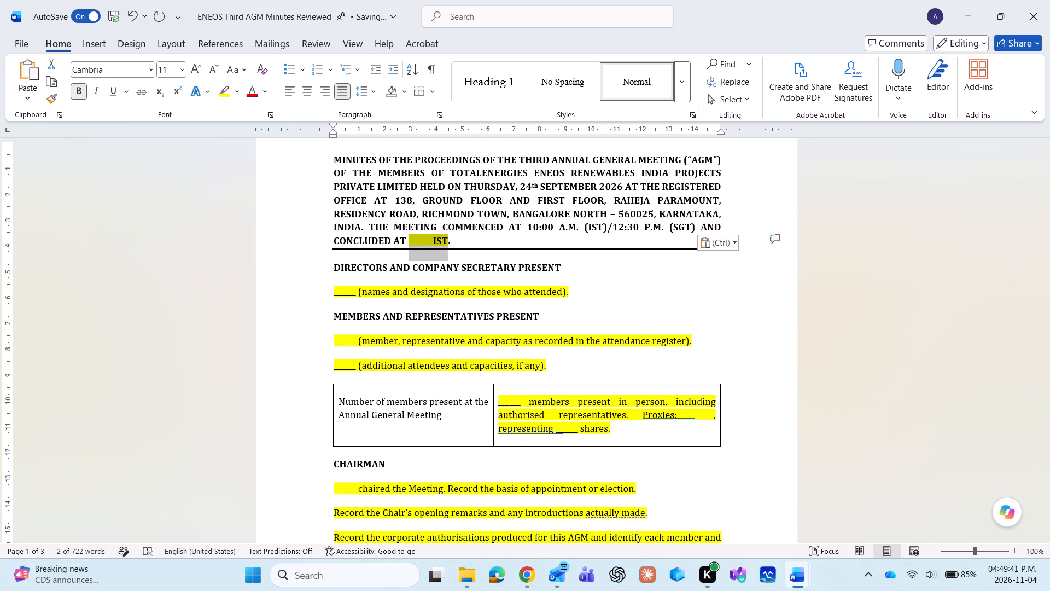
pyautogui.hotkey('ctrl', 'v')
# Highlight the conclusion time "10:00 A.M. (IST)/12:30 P.M. (SGT)" in the reviewed minutes' heading in yellow.
pyautogui.press('Left')
pyautogui.press('Left')
pyautogui.press('Left')
pyautogui.press('Left')
pyautogui.press('Left')
pyautogui.press('Left')
pyautogui.press('Left')
pyautogui.press('Left')
pyautogui.press('Left')
pyautogui.press('Left')
pyautogui.press('Left')
pyautogui.press('Left')
pyautogui.press('Left')
pyautogui.press('Left')
pyautogui.press('Left')
pyautogui.press('Left')
pyautogui.press('Left')
pyautogui.press('Left')
pyautogui.press('Left')
pyautogui.press('Left')
pyautogui.press('Left')
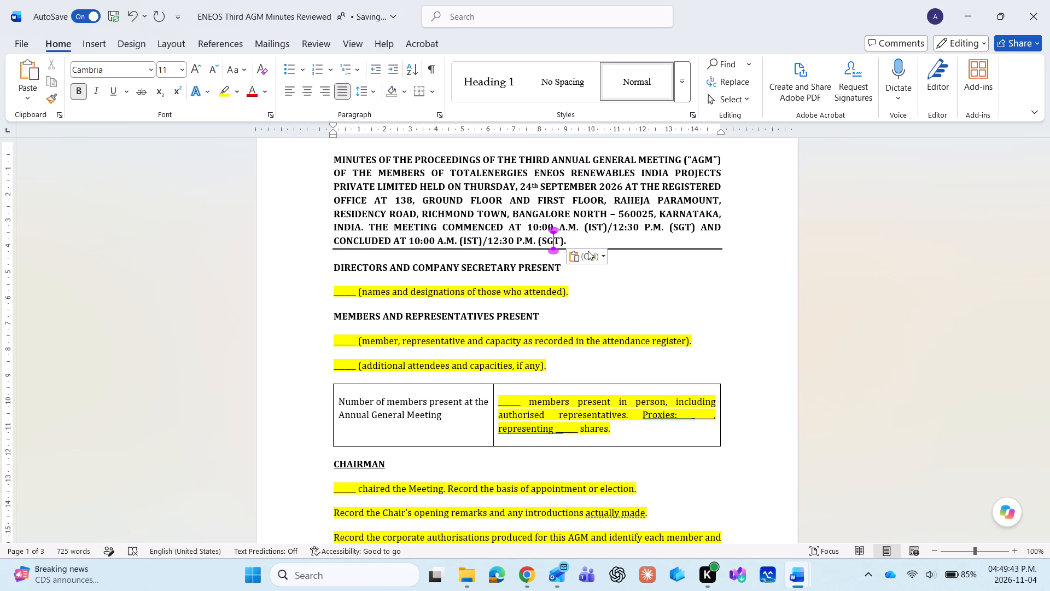
pyautogui.press('Left')
pyautogui.press('Left')
pyautogui.press('Left')
pyautogui.press('Left')
pyautogui.hotkey('shift', 'Right')
pyautogui.hotkey('shift', 'Right')
pyautogui.hotkey('shift', 'Right')
pyautogui.hotkey('shift', 'Right')
pyautogui.hotkey('shift', 'Right')
pyautogui.hotkey('shift', 'Right')
pyautogui.hotkey('shift', 'Right')
pyautogui.hotkey('shift', 'Right')
pyautogui.hotkey('shift', 'Right')
pyautogui.hotkey('shift', 'Right')
pyautogui.hotkey('shift', 'Right')
pyautogui.hotkey('shift', 'Right')
pyautogui.hotkey('shift', 'Right')
pyautogui.hotkey('shift', 'Right')
pyautogui.hotkey('shift', 'Right')
pyautogui.hotkey('shift', 'Right')
pyautogui.hotkey('shift', 'Right')
pyautogui.hotkey('shift', 'Right')
pyautogui.hotkey('shift', 'Right')
pyautogui.hotkey('shift', 'Right')
pyautogui.hotkey('shift', 'Right')
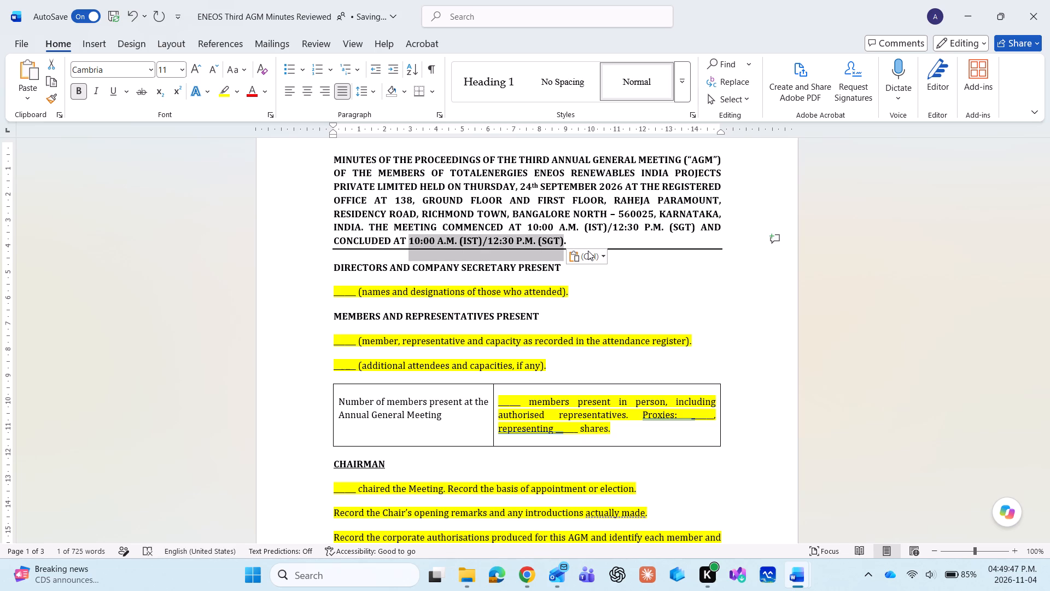
pyautogui.click(217, 91)
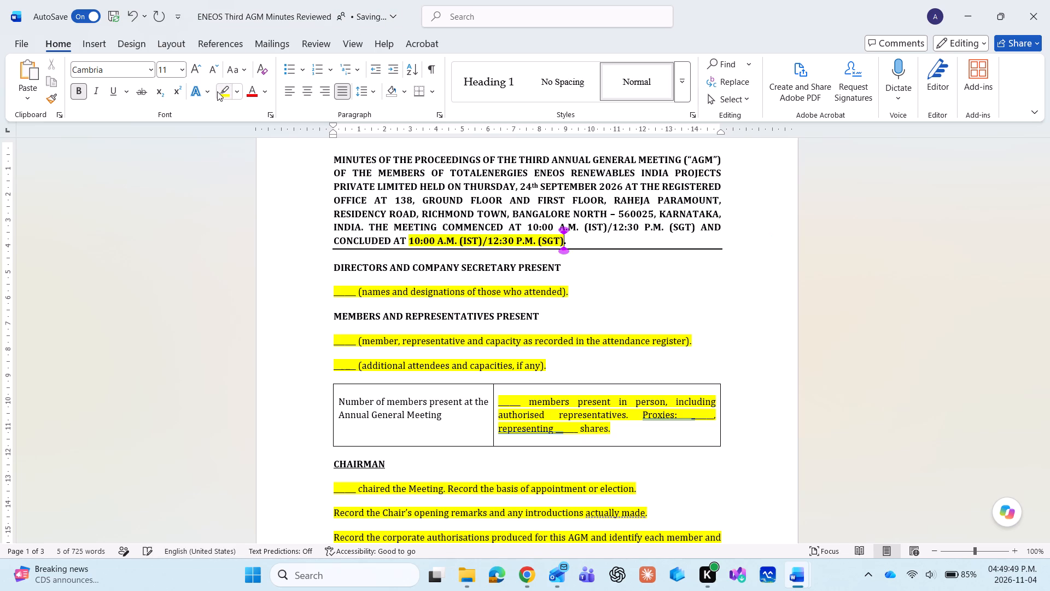
# Compare the heading and attendance entries of the 2026-09-24_03_Draft with those of the reviewed minutes.
pyautogui.hotkey('alt', 'Tab')
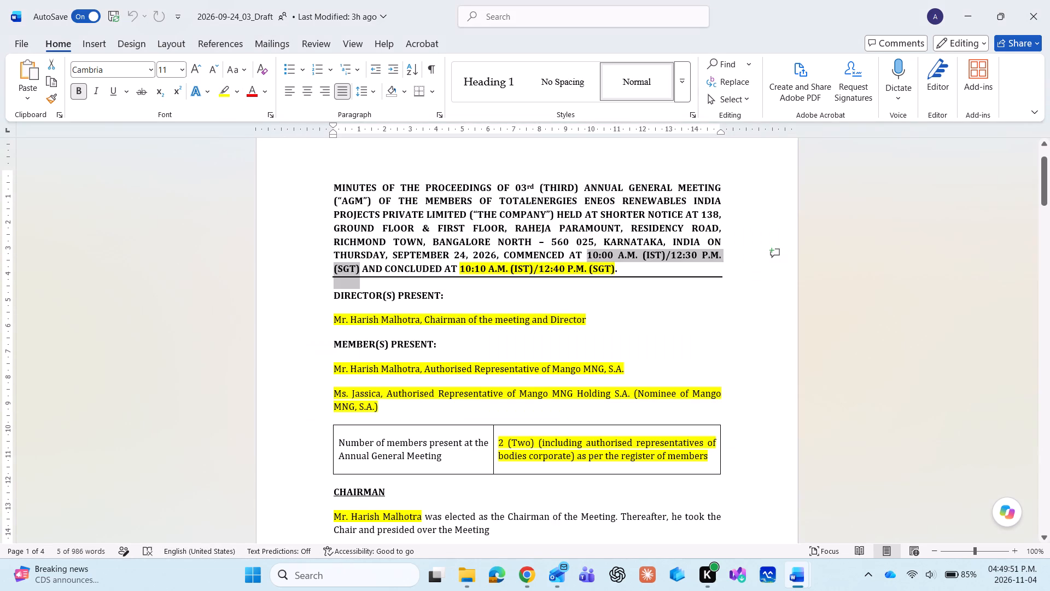
pyautogui.hotkey('alt', 'Tab')
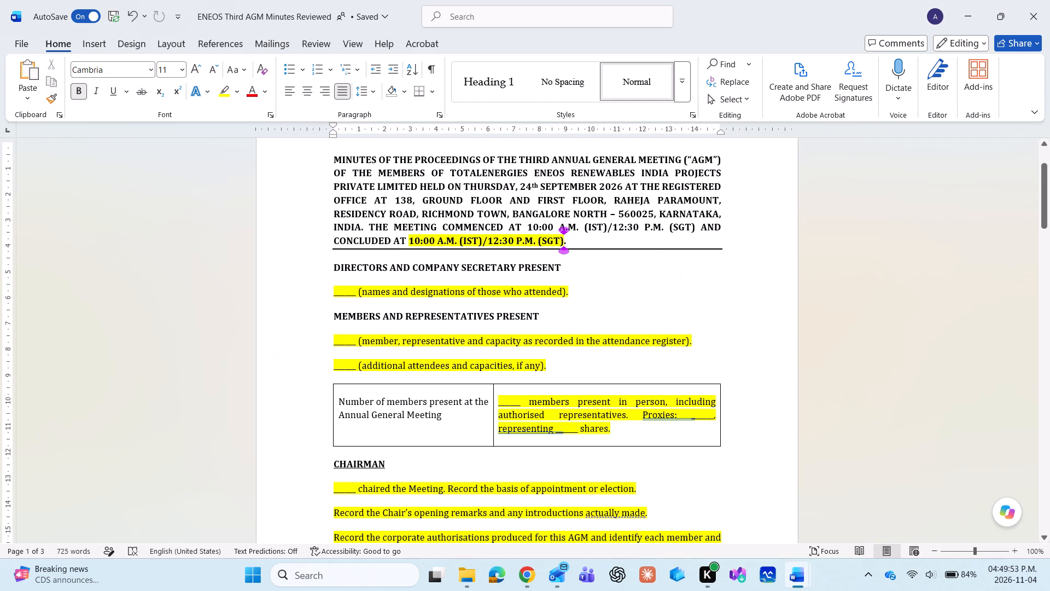
pyautogui.hotkey('alt', 'Tab')
pyautogui.hotkey('alt', 'Tab')
pyautogui.hotkey('alt', 'Tab')
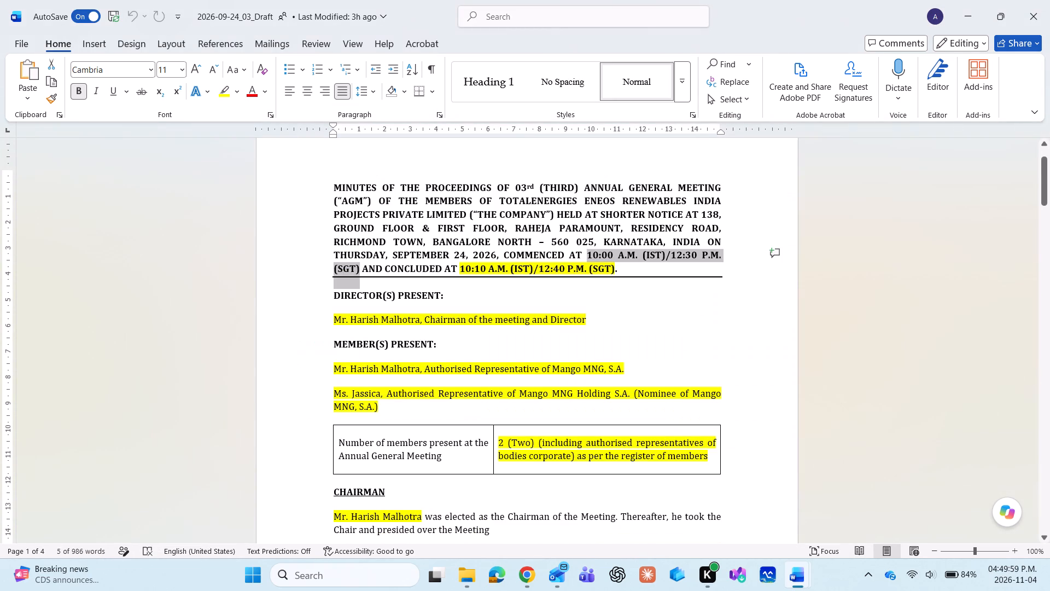
pyautogui.hotkey('alt', 'Tab')
# Under "DIRECTORS AND COMPANY SECRETARY PRESENT", replace the short blank before "(names and designations of those who attended)" with a much longer underscore line.
pyautogui.press('Left')
pyautogui.press('Down')
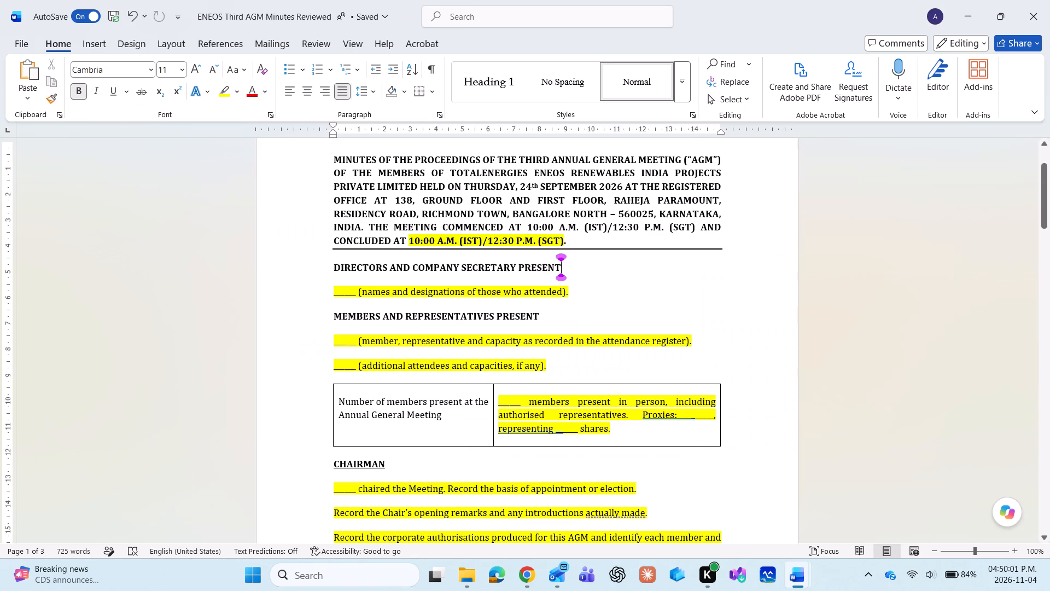
pyautogui.press('Down')
pyautogui.press('Up')
pyautogui.press('Right')
pyautogui.press('Right')
pyautogui.press('Right')
pyautogui.press('Right')
pyautogui.press('Right')
pyautogui.press('Right')
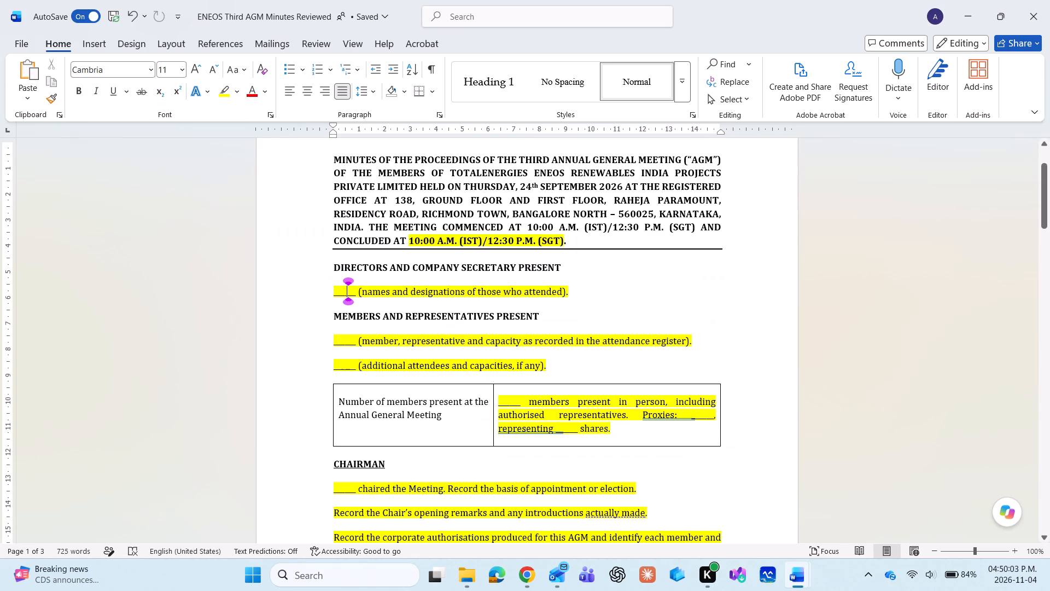
pyautogui.press('Right')
pyautogui.press('BackSpace')
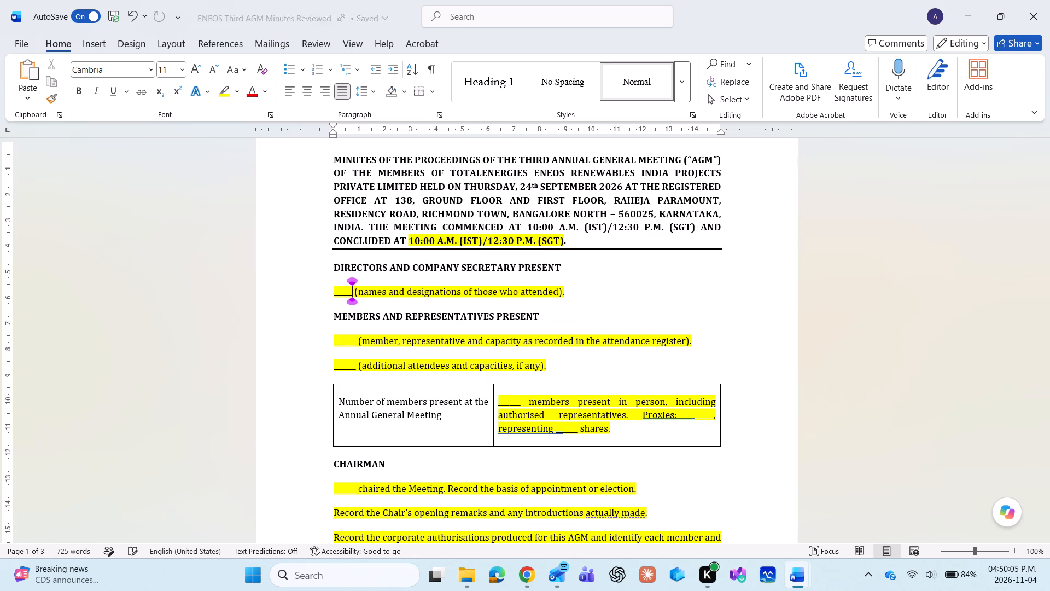
pyautogui.press('BackSpace')
pyautogui.press('BackSpace')
pyautogui.press('BackSpace')
pyautogui.press('BackSpace')
pyautogui.press('BackSpace')
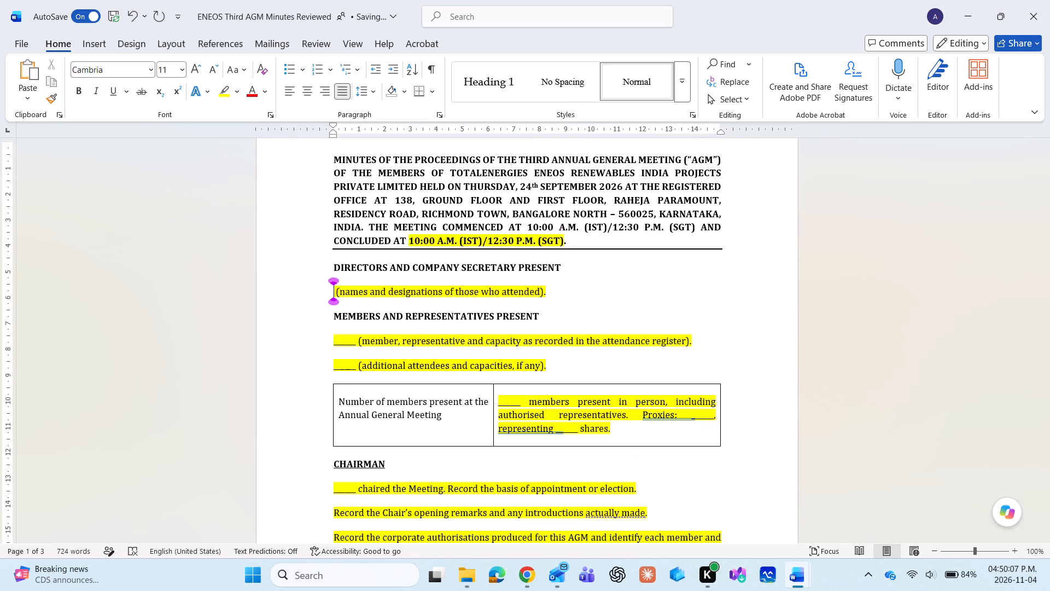
pyautogui.write('_________________________________')
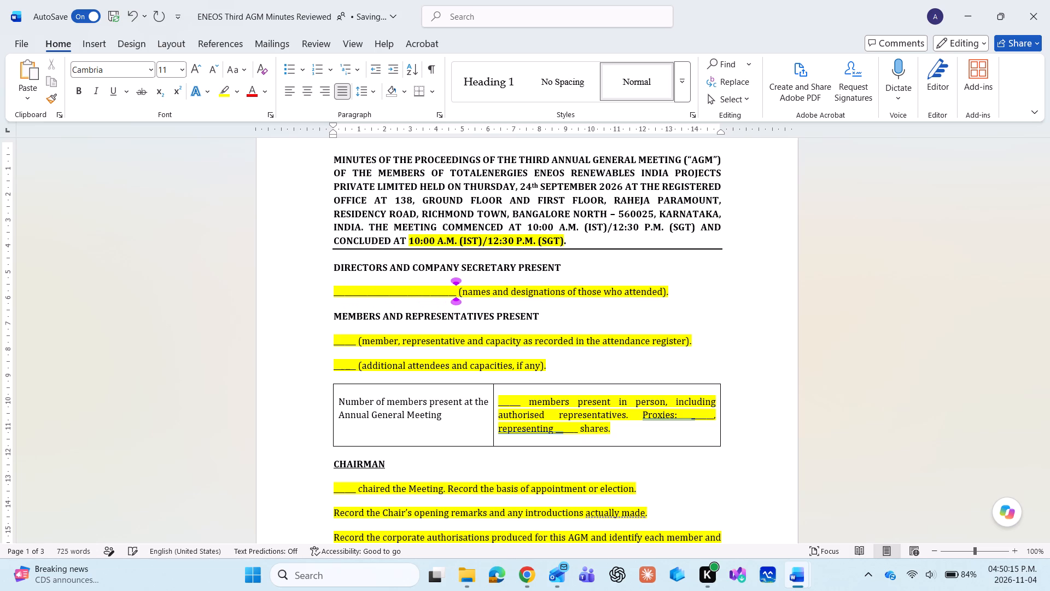
# Copy the long directors' blank over the short blank before "(member, representative and capacity as recorded in the attendance register)".
pyautogui.hotkey('shift', 'Left')
pyautogui.hotkey('shift', 'Left')
pyautogui.hotkey('shift', 'Left')
pyautogui.hotkey('shift', 'Left')
pyautogui.hotkey('shift', 'Left')
pyautogui.hotkey('shift', 'Left')
pyautogui.hotkey('shift', 'Left')
pyautogui.hotkey('shift', 'Left')
pyautogui.hotkey('shift', 'Left')
pyautogui.hotkey('shift', 'Left')
pyautogui.hotkey('shift', 'Left')
pyautogui.hotkey('shift', 'Left')
pyautogui.hotkey('shift', 'Left')
pyautogui.hotkey('shift', 'Left')
pyautogui.hotkey('shift', 'Left')
pyautogui.hotkey('shift', 'Left')
pyautogui.hotkey('shift', 'Left')
pyautogui.hotkey('shift', 'Left')
pyautogui.hotkey('shift', 'Left')
pyautogui.hotkey('shift', 'Left')
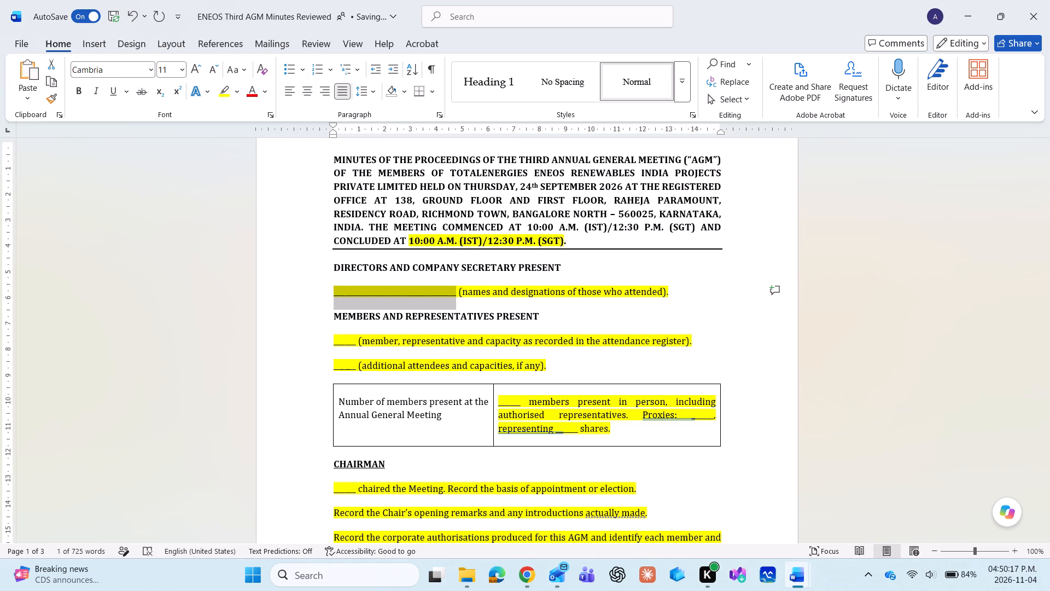
pyautogui.hotkey('ctrl', 'c')
pyautogui.press('Down')
pyautogui.press('Down')
pyautogui.press('Left')
pyautogui.press('Left')
pyautogui.press('Left')
pyautogui.press('Left')
pyautogui.press('Left')
pyautogui.press('Left')
pyautogui.press('Left')
pyautogui.press('Left')
pyautogui.press('Left')
pyautogui.press('Left')
pyautogui.press('Left')
pyautogui.press('Left')
pyautogui.press('Left')
pyautogui.press('Left')
pyautogui.press('Left')
pyautogui.press('Left')
pyautogui.press('Left')
pyautogui.press('Left')
pyautogui.press('Left')
pyautogui.press('Left')
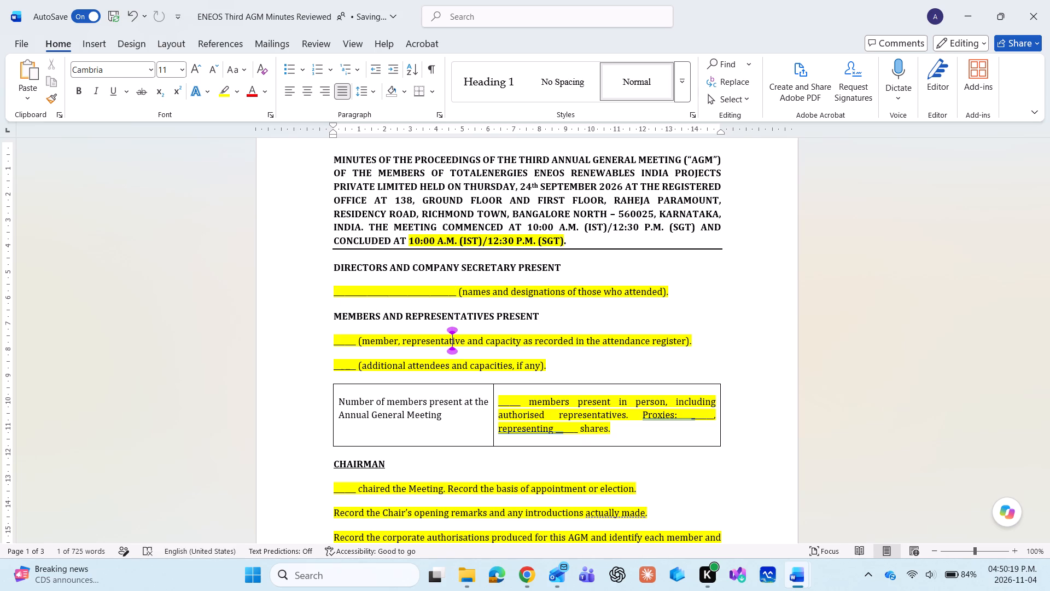
pyautogui.press('Right')
pyautogui.press('Right')
pyautogui.hotkey('shift', 'Left')
pyautogui.hotkey('shift', 'Left')
pyautogui.hotkey('shift', 'Left')
pyautogui.hotkey('shift', 'Left')
pyautogui.hotkey('shift', 'Left')
pyautogui.hotkey('shift', 'Left')
pyautogui.hotkey('ctrl', 'v')
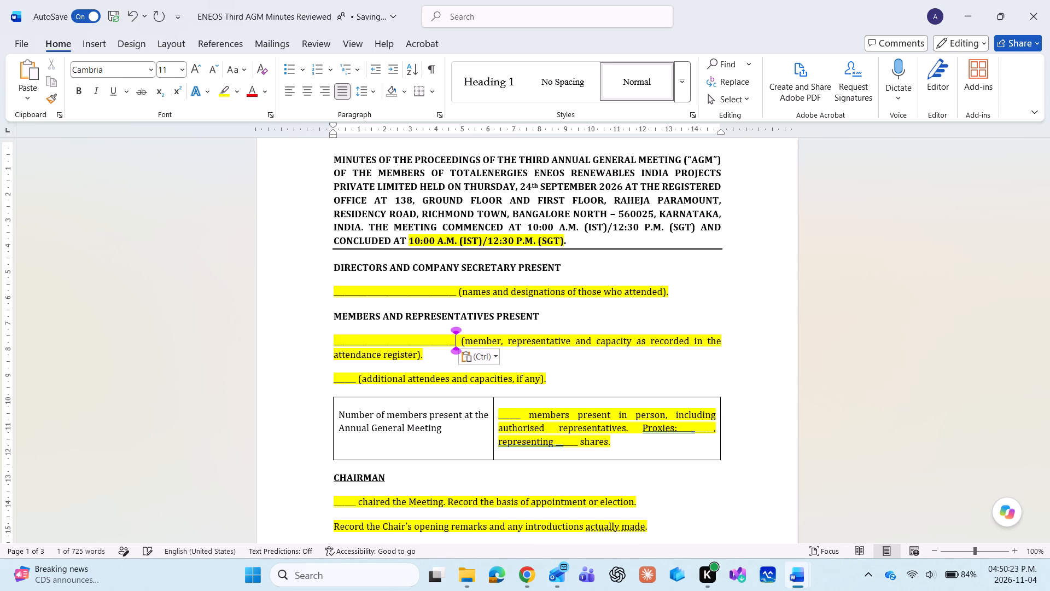
# Replace the short blank before "(additional attendees and capacities, if any)" with the same copied long underscore line.
pyautogui.press('Down')
pyautogui.press('Down')
pyautogui.press('Left')
pyautogui.press('Left')
pyautogui.press('Left')
pyautogui.press('Left')
pyautogui.press('Left')
pyautogui.press('Left')
pyautogui.press('Left')
pyautogui.press('Left')
pyautogui.press('Left')
pyautogui.press('Left')
pyautogui.press('Left')
pyautogui.press('Left')
pyautogui.press('Left')
pyautogui.press('Left')
pyautogui.press('Left')
pyautogui.press('Left')
pyautogui.press('Left')
pyautogui.press('Left')
pyautogui.press('Left')
pyautogui.press('Left')
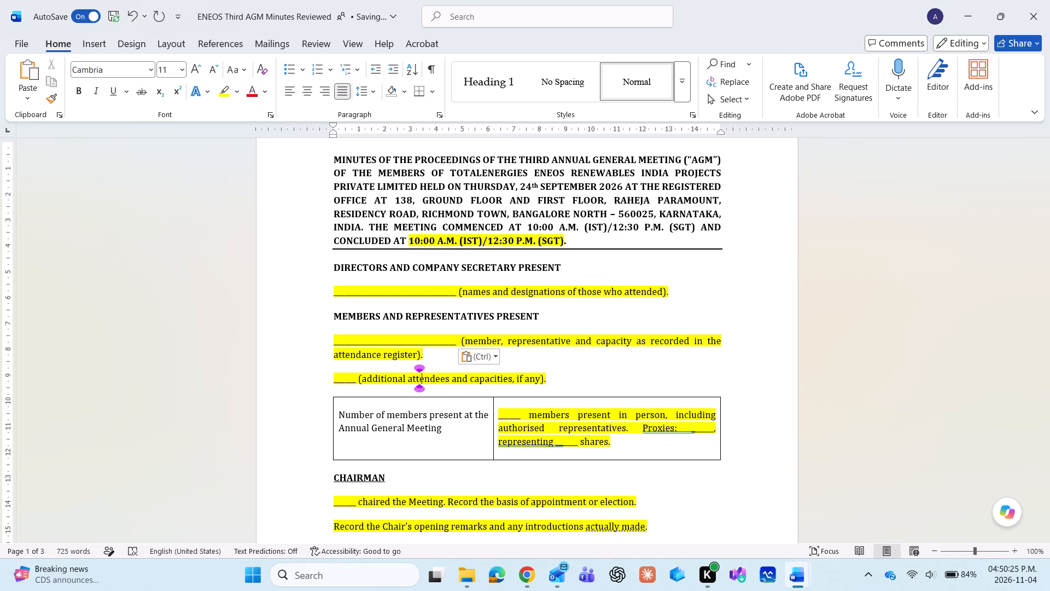
pyautogui.press('Left')
pyautogui.press('Left')
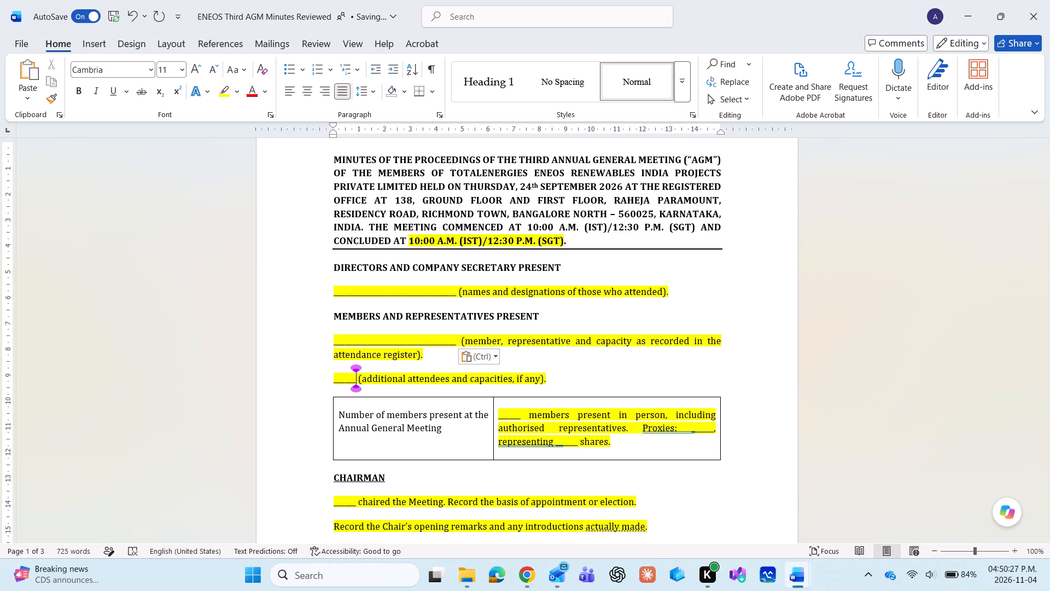
pyautogui.hotkey('shift', 'Left')
pyautogui.hotkey('shift', 'Left')
pyautogui.hotkey('shift', 'Left')
pyautogui.hotkey('shift', 'Left')
pyautogui.hotkey('shift', 'Left')
pyautogui.hotkey('shift', 'Left')
pyautogui.hotkey('ctrl', 'v')
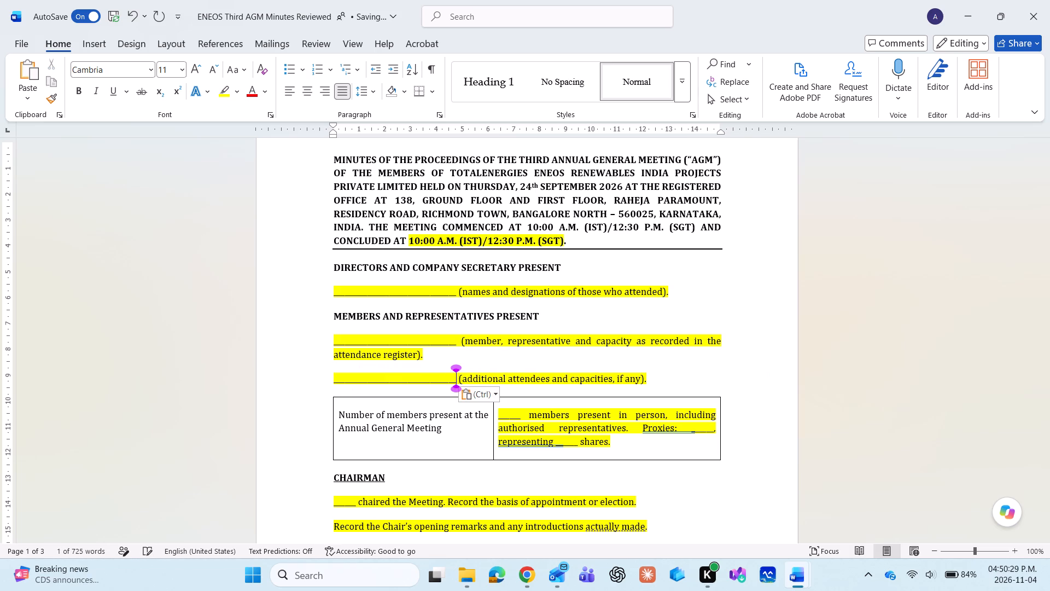
# Under "CHAIRMAN", replace the short blank before "chaired the Meeting" with the same copied long underscore line.
pyautogui.hotkey('alt', 'Tab')
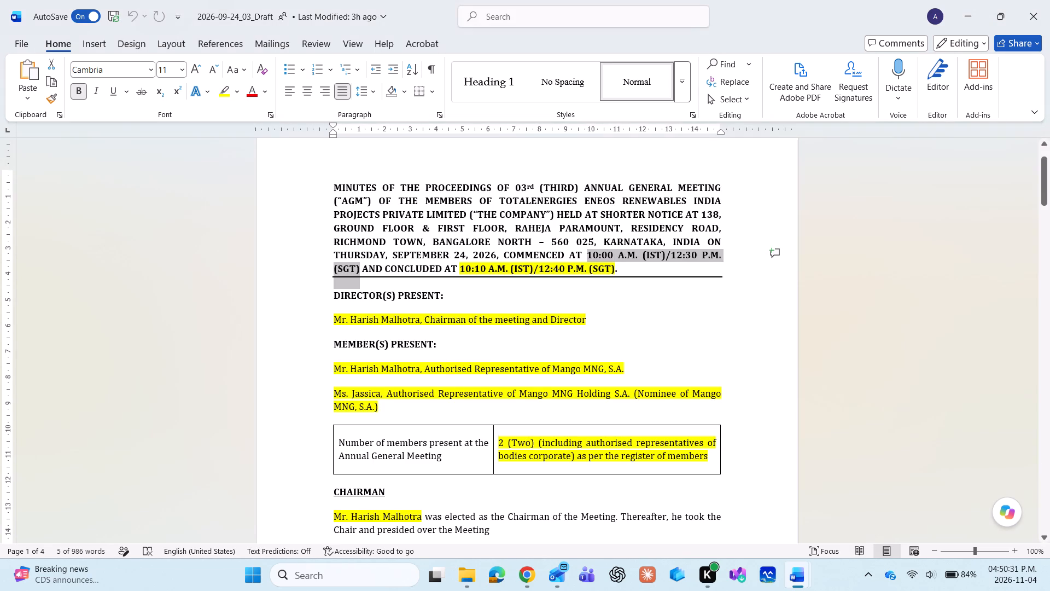
pyautogui.hotkey('alt', 'Tab')
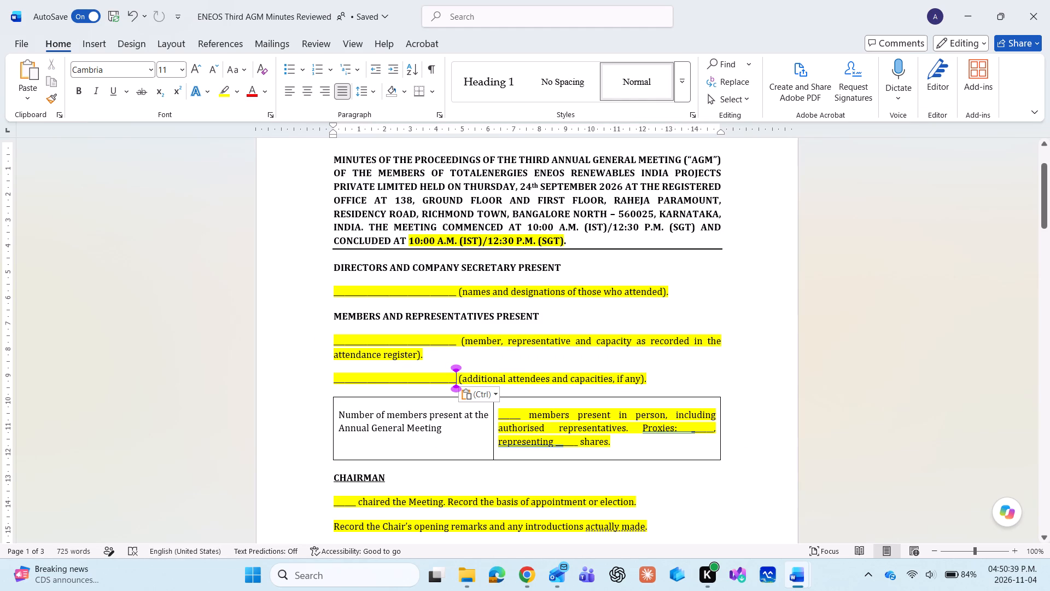
pyautogui.scroll(-3, 546, 326)
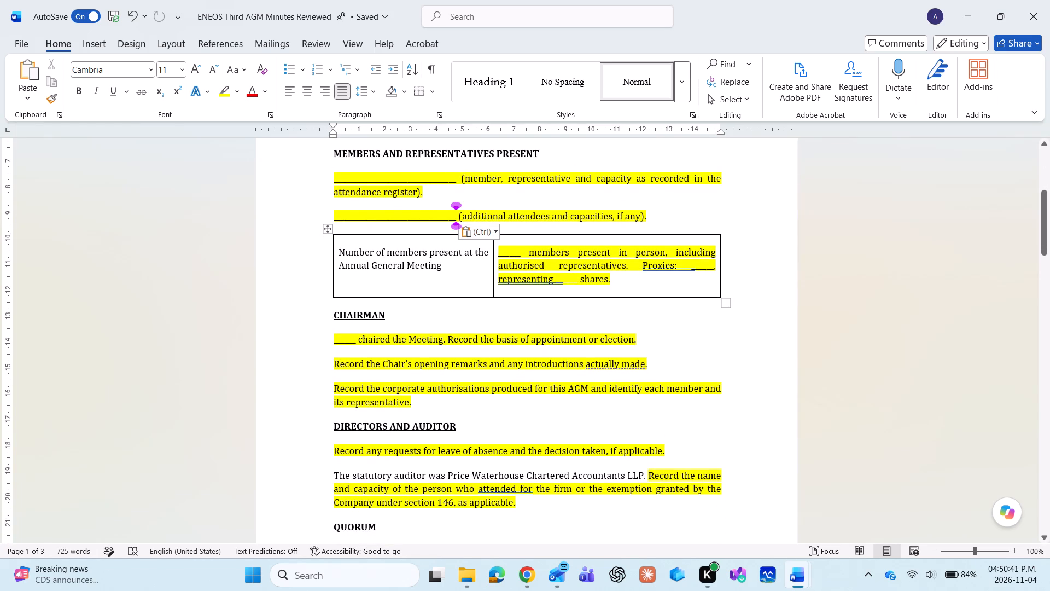
pyautogui.click(405, 316)
pyautogui.press('Right')
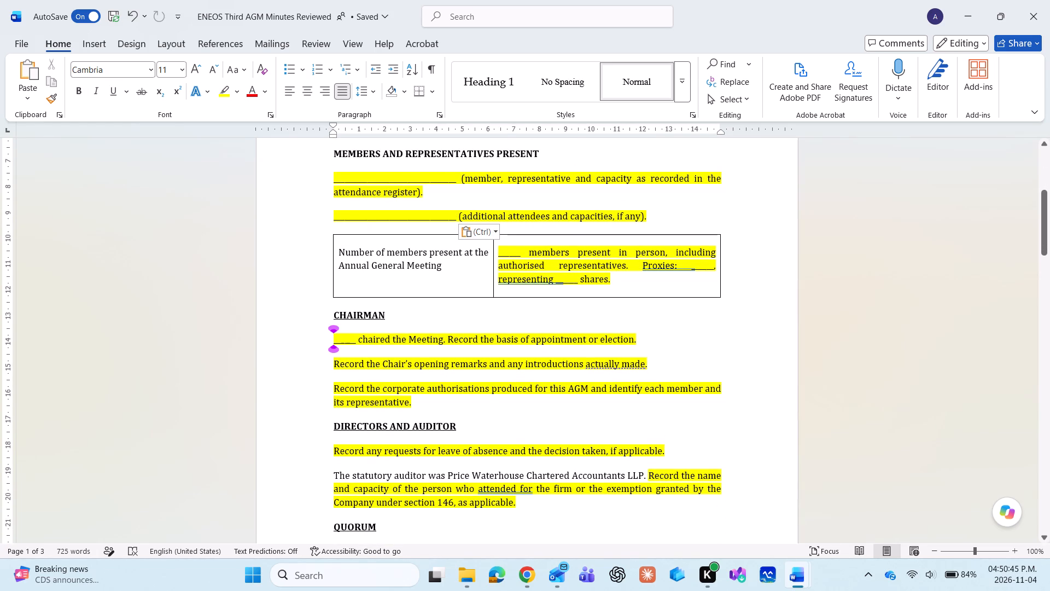
pyautogui.hotkey('shift', 'Right')
pyautogui.hotkey('shift', 'Right')
pyautogui.hotkey('shift', 'Right')
pyautogui.hotkey('shift', 'Right')
pyautogui.hotkey('shift', 'Right')
pyautogui.hotkey('shift', 'Right')
pyautogui.hotkey('shift', 'Right')
pyautogui.hotkey('shift', 'Left')
pyautogui.hotkey('ctrl', 'v')
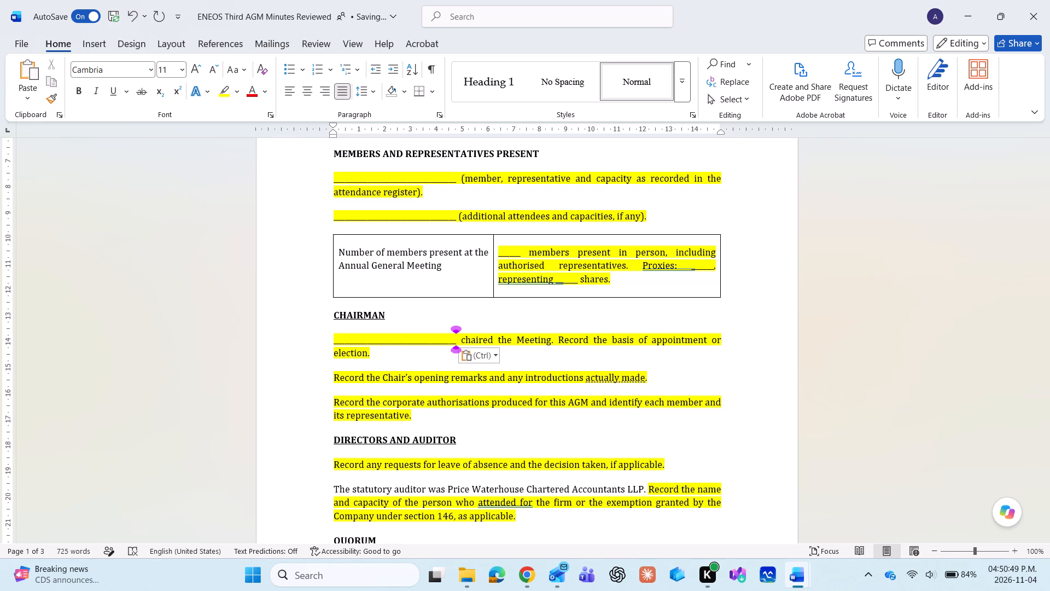
# Compare the Chairman section of the 2026-09-24_03_Draft with the placeholder instructions under "CHAIRMAN" in the reviewed minutes.
pyautogui.hotkey('alt', 'Tab')
pyautogui.hotkey('alt', 'Tab')
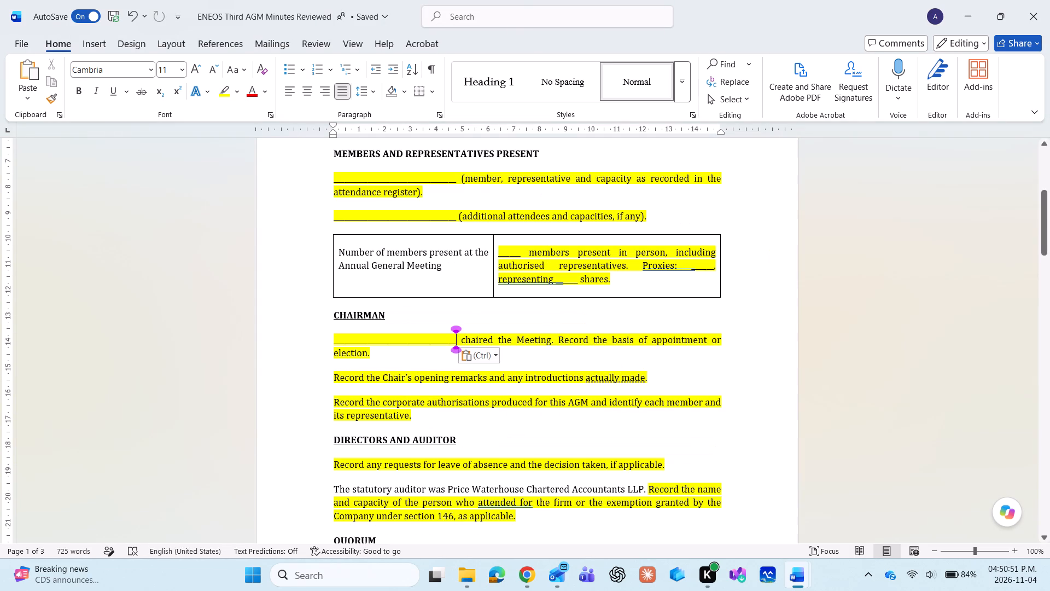
pyautogui.press('Down')
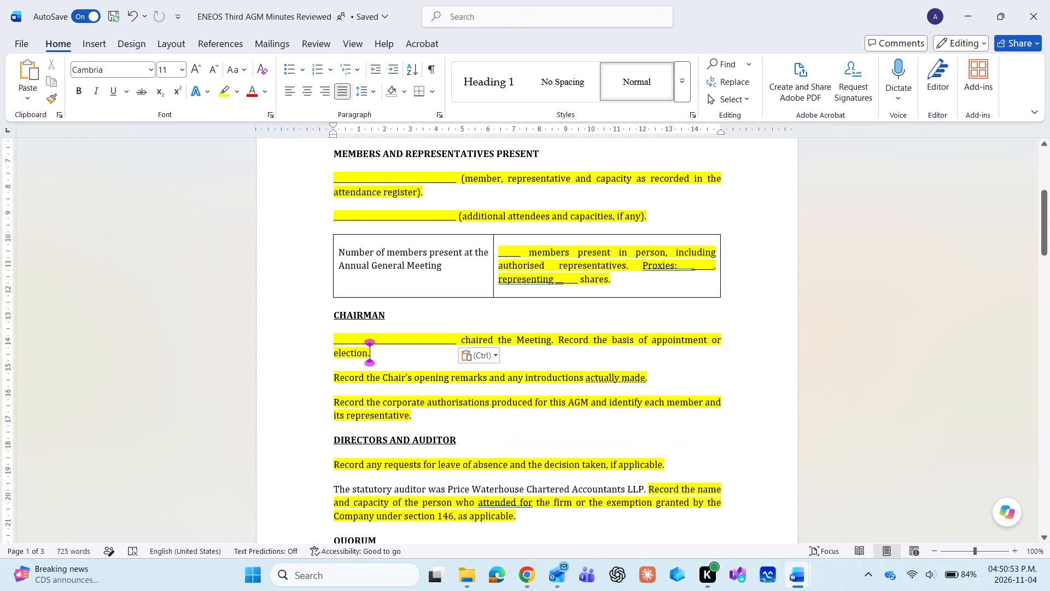
pyautogui.press('Right')
pyautogui.hotkey('alt', 'Tab')
pyautogui.scroll(-3, 405, 316)
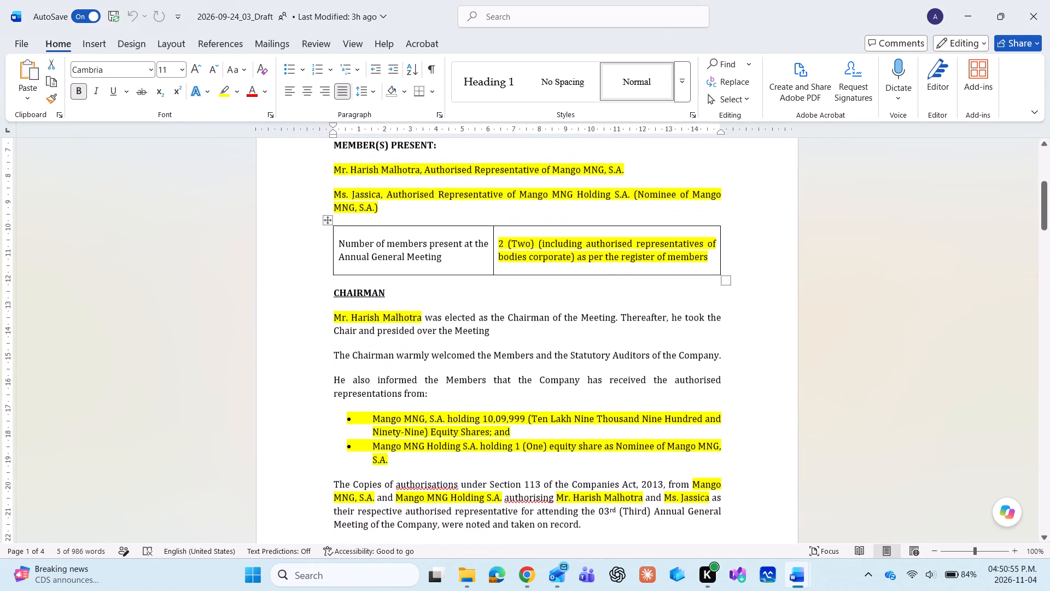
pyautogui.hotkey('alt', 'Tab')
pyautogui.press('Right')
pyautogui.press('Right')
pyautogui.press('Right')
pyautogui.press('Right')
pyautogui.press('Right')
pyautogui.press('Right')
pyautogui.press('Right')
pyautogui.press('Right')
pyautogui.press('Right')
pyautogui.press('Right')
pyautogui.press('Right')
pyautogui.press('Right')
pyautogui.press('Right')
pyautogui.press('Right')
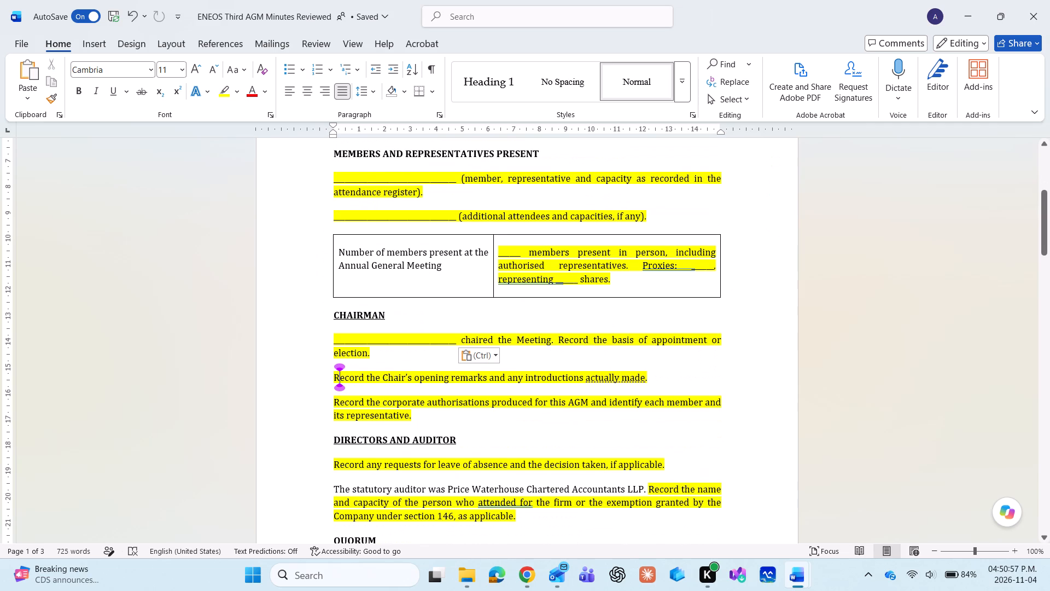
pyautogui.press('Left')
pyautogui.press('Left')
pyautogui.press('Left')
pyautogui.press('Left')
pyautogui.press('Left')
pyautogui.press('Left')
pyautogui.press('Left')
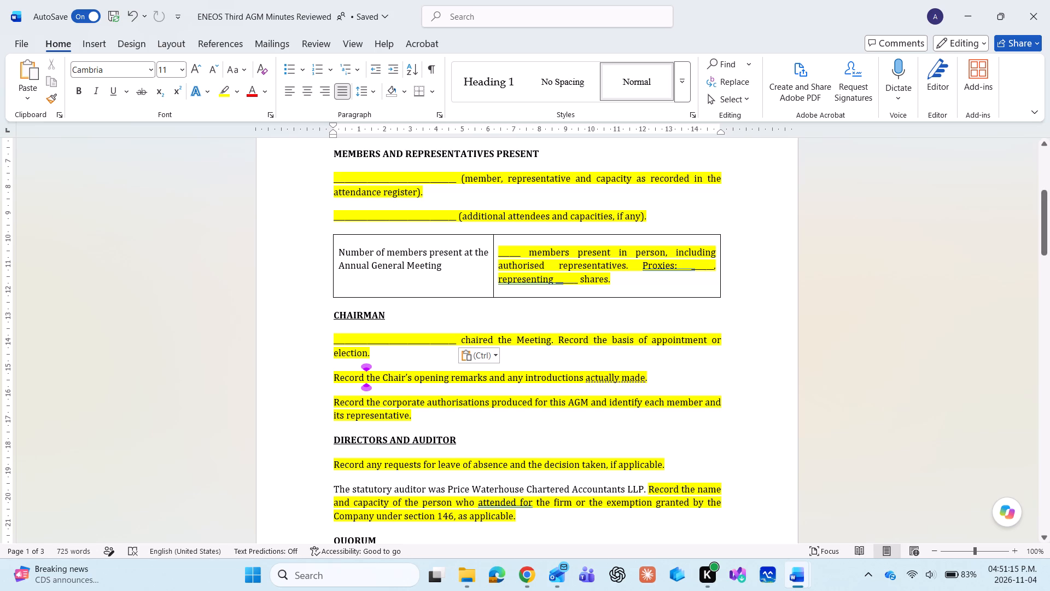
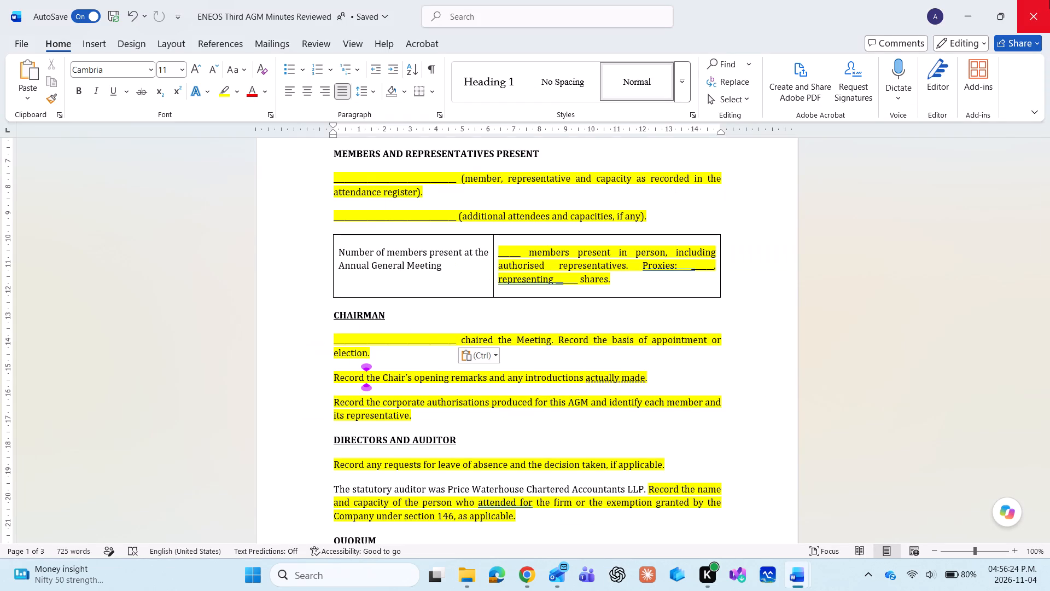
pyautogui.click(1049, 0)
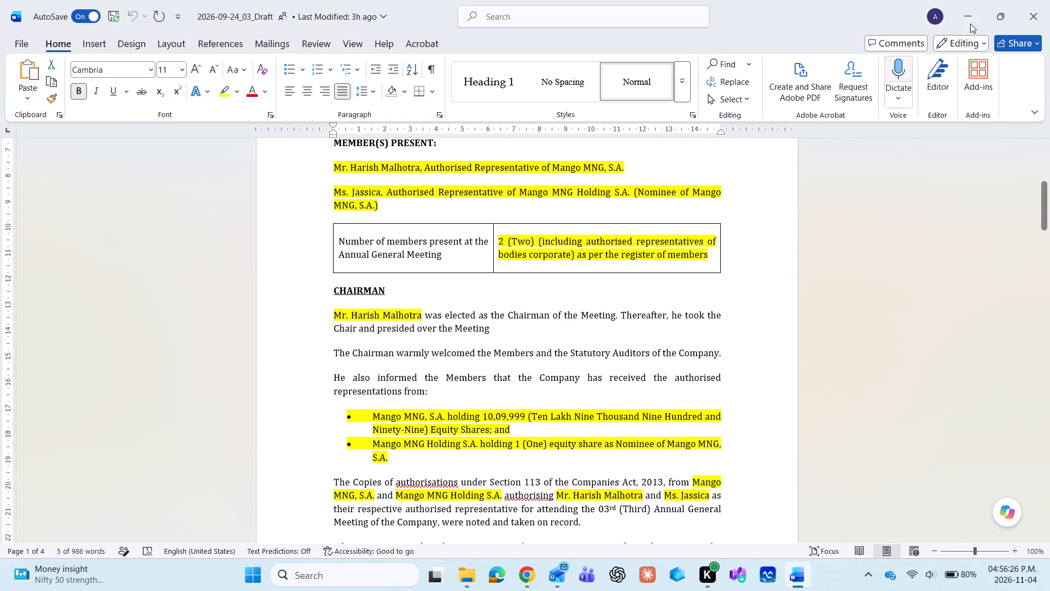
pyautogui.click(1013, 0)
pyautogui.click(756, 34)
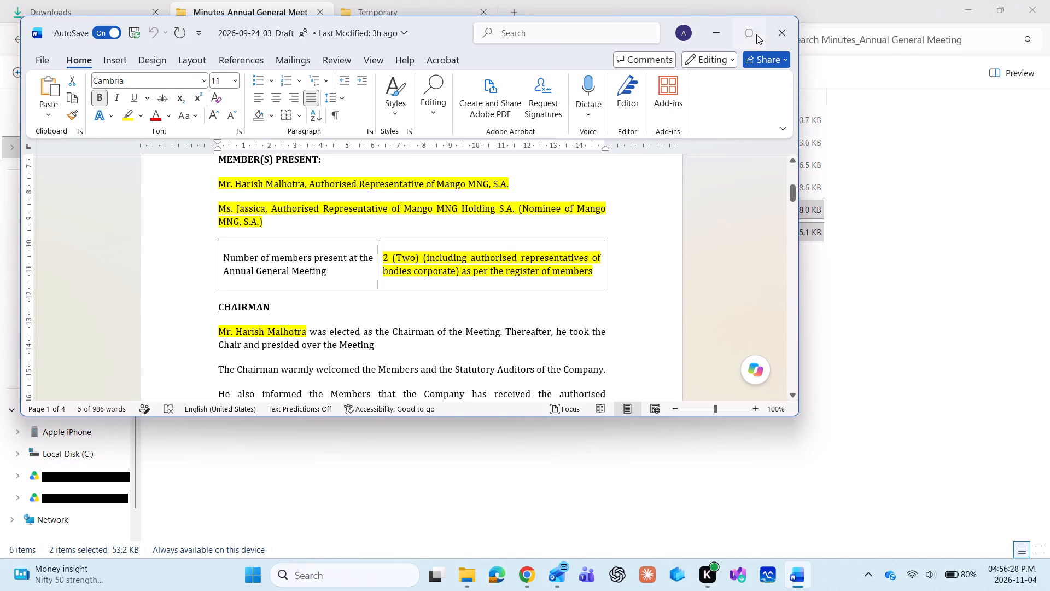
pyautogui.click(1049, 0)
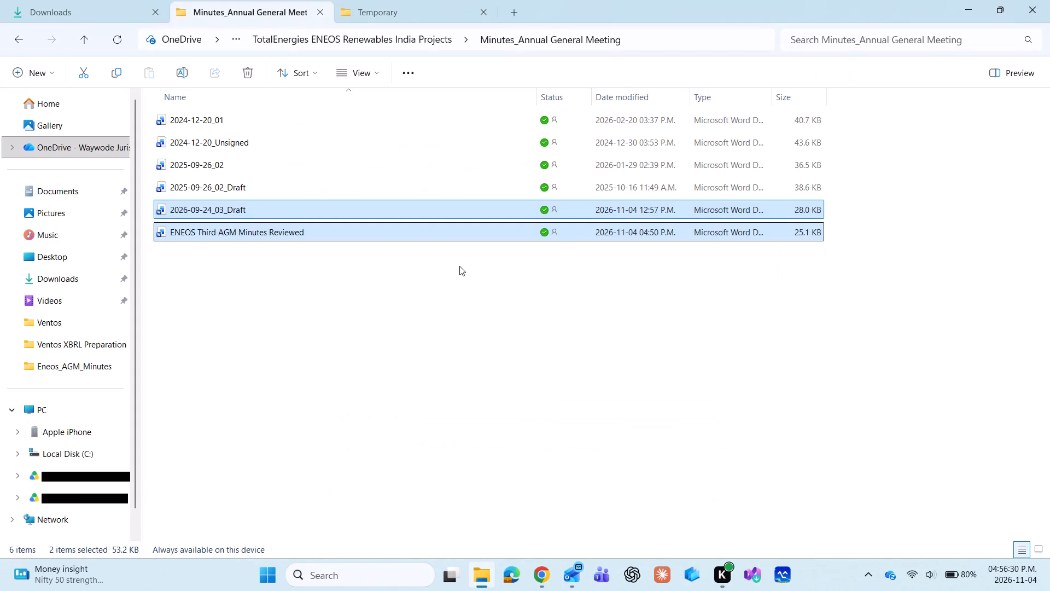
# Select the new minutes file in Downloads, and delete the old ENEOS Third AGM Minutes Reviewed from the Minutes_Annual General Meeting folder.
pyautogui.click(73, 7)
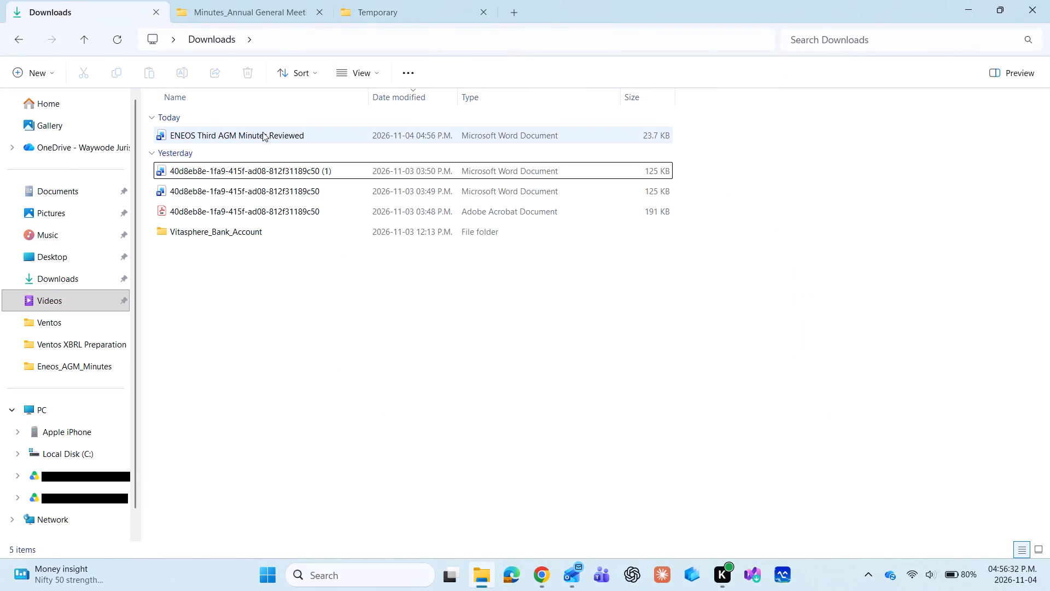
pyautogui.click(266, 136)
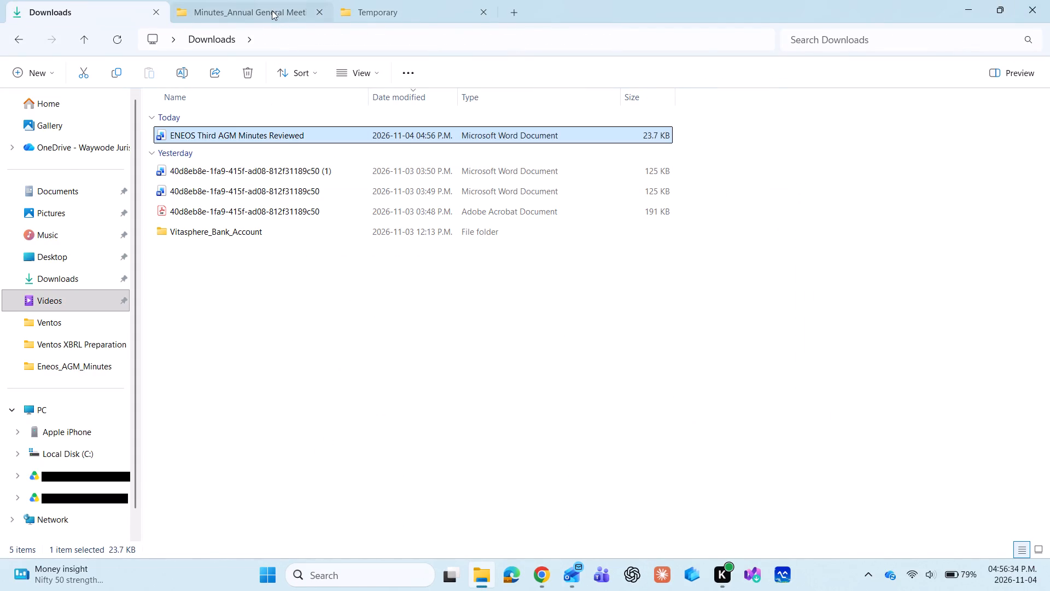
pyautogui.click(272, 10)
pyautogui.click(299, 230)
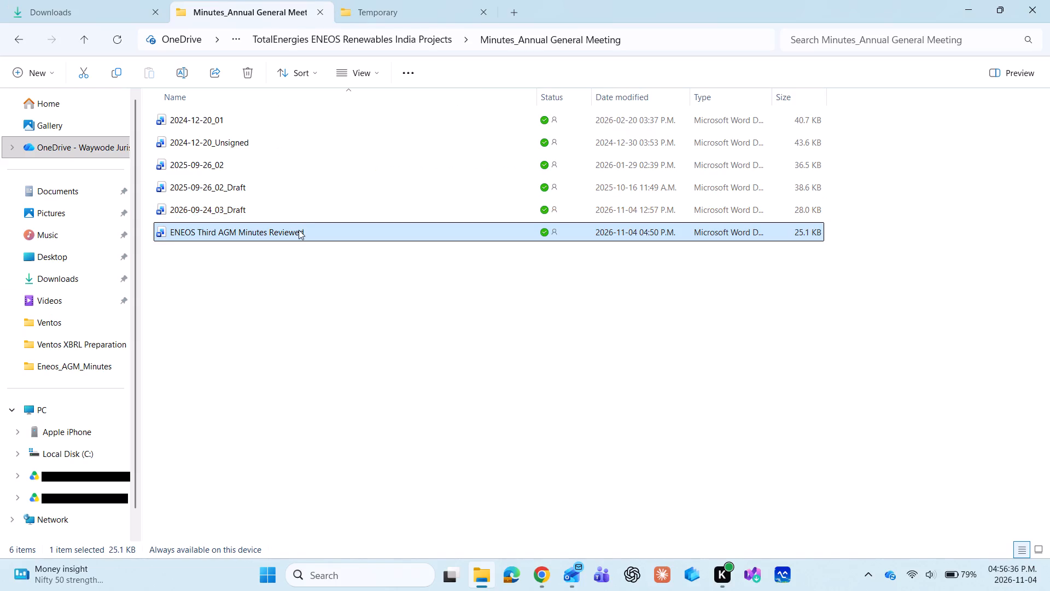
pyautogui.press('Delete')
pyautogui.press('Return')
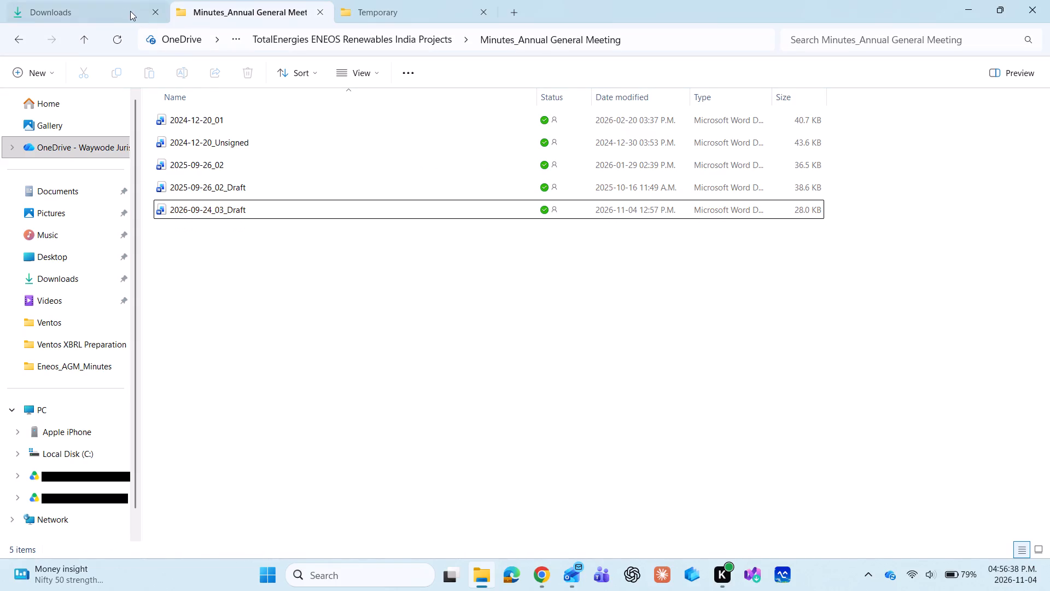
# Move the newly downloaded ENEOS Third AGM Minutes Reviewed file from Downloads into the Minutes_Annual General Meeting folder.
pyautogui.click(124, 9)
pyautogui.hotkey('ctrl', 'x')
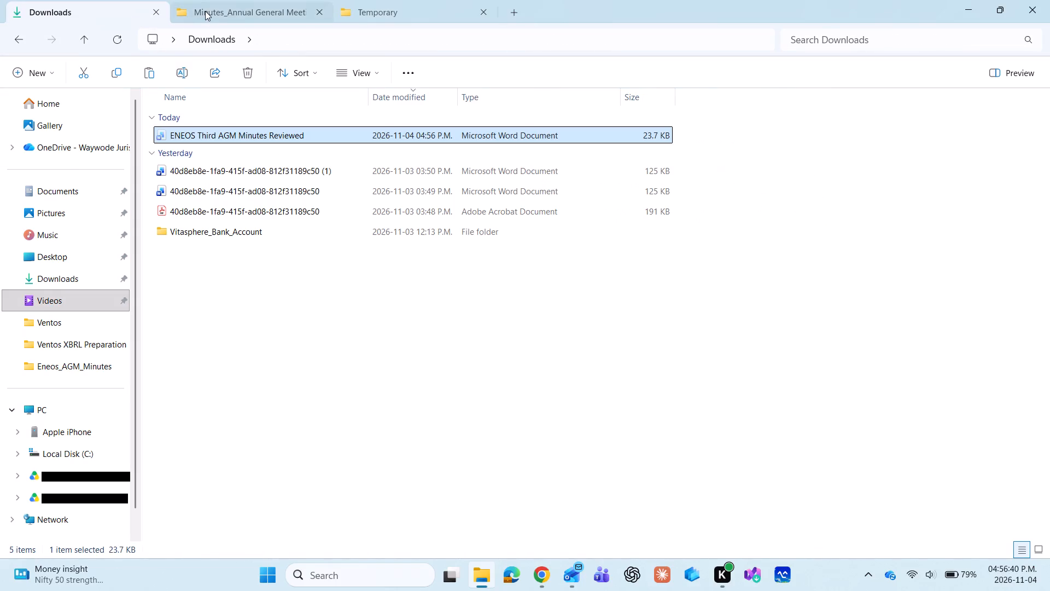
pyautogui.click(205, 10)
pyautogui.click(312, 308)
pyautogui.hotkey('ctrl', 'v')
pyautogui.press('Return')
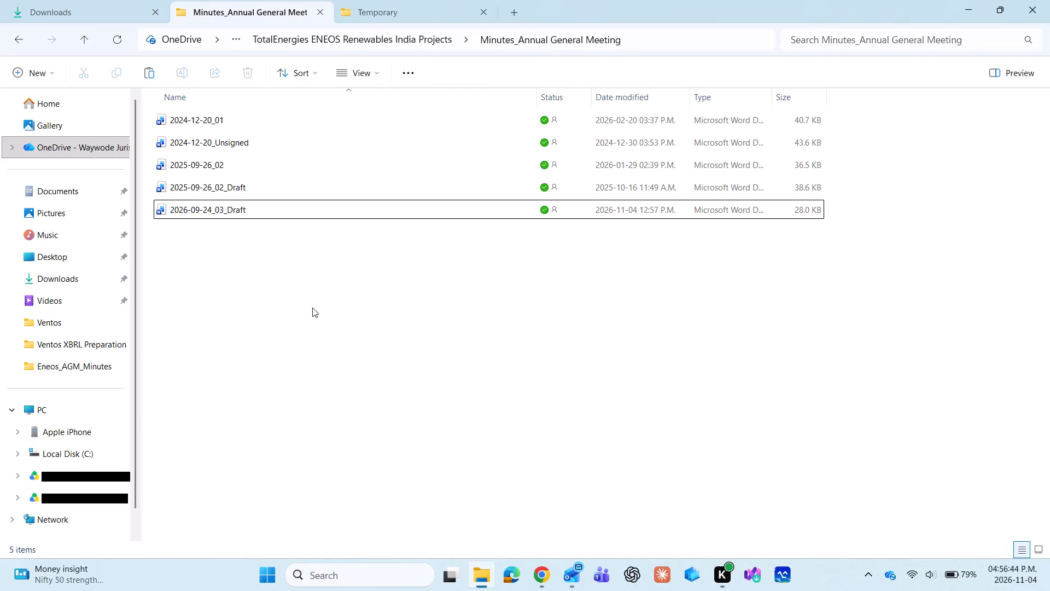
# Rename the moved ENEOS Third AGM Minutes Reviewed file as 2026-09-24_03_Draft_1, reusing the existing draft's file name.
pyautogui.click(254, 211)
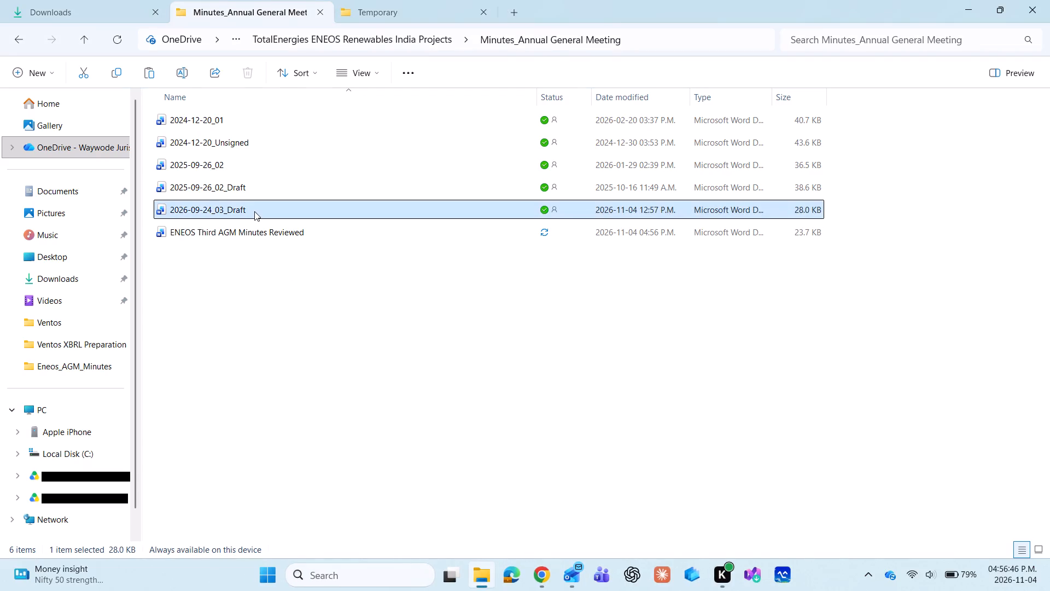
pyautogui.click(254, 211)
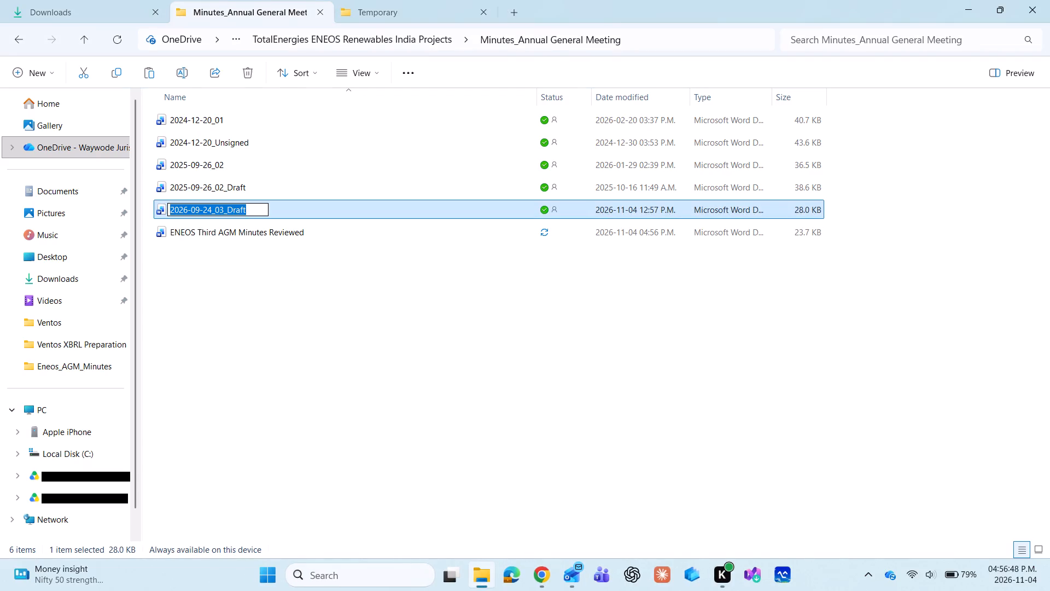
pyautogui.hotkey('ctrl', 'c')
pyautogui.press('Up')
pyautogui.press('Down')
pyautogui.press('Return')
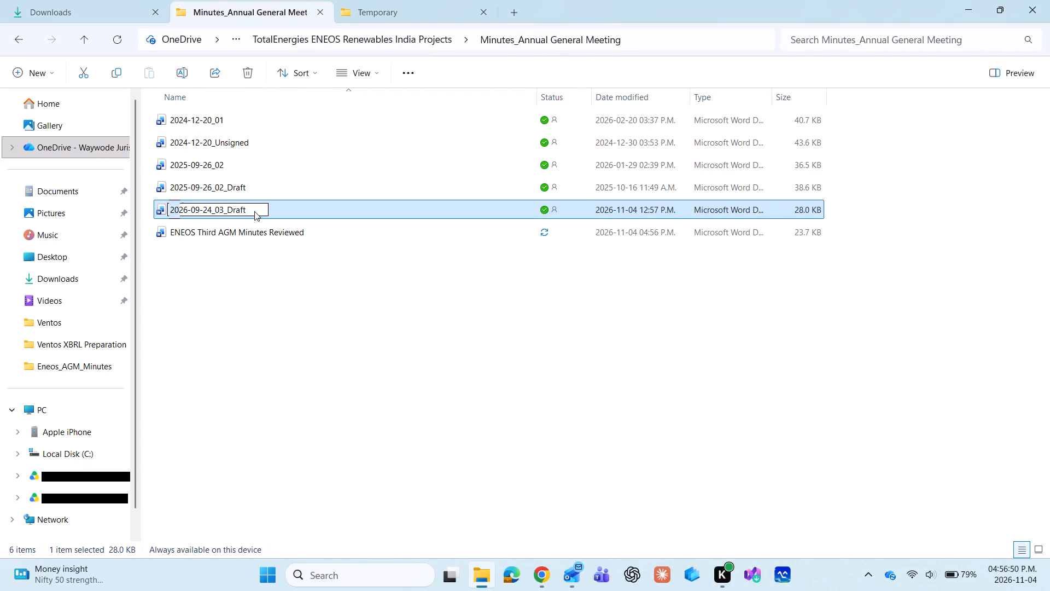
pyautogui.press('Down')
pyautogui.click(182, 73)
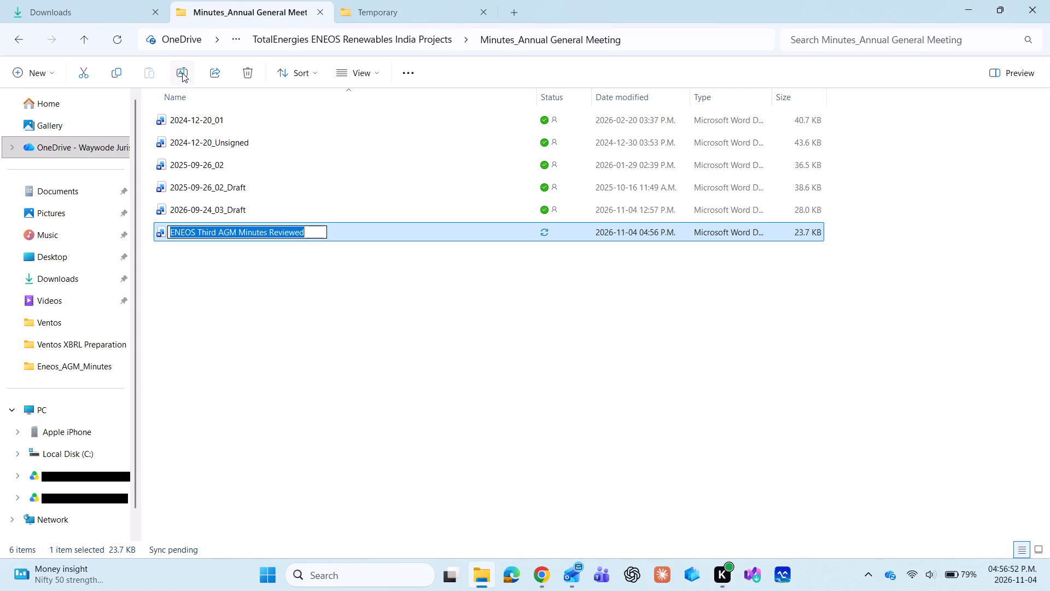
pyautogui.hotkey('ctrl', 'v')
pyautogui.write('_1')
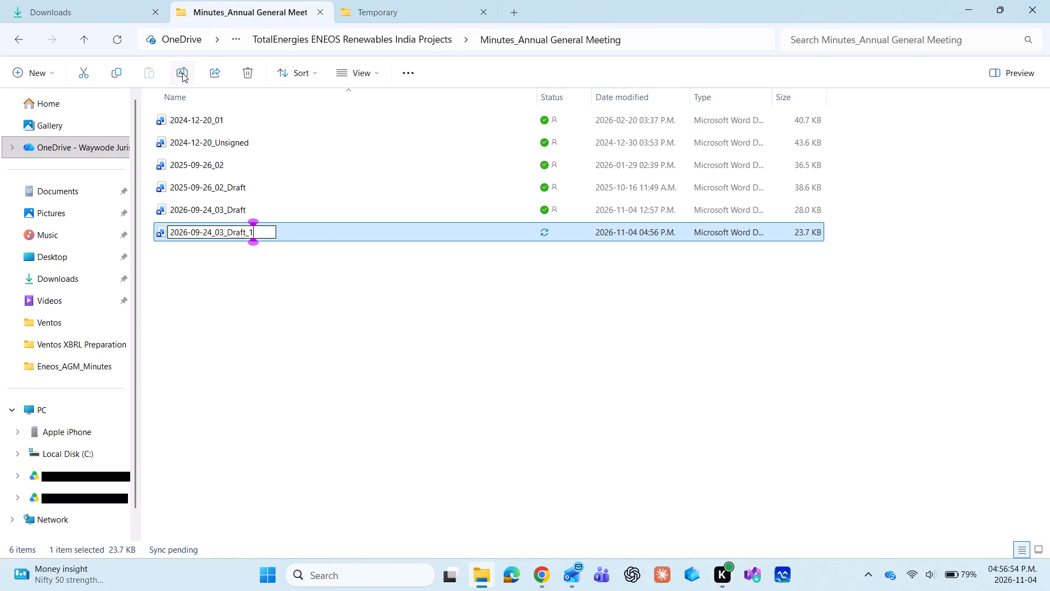
pyautogui.press('Return')
# Open both 2026-09-24_03_Draft and 2026-09-24_03_Draft_1 in Word and bring 2026-09-24_03_Draft_1 to the front.
pyautogui.press('Up')
pyautogui.hotkey('shift', 'Down')
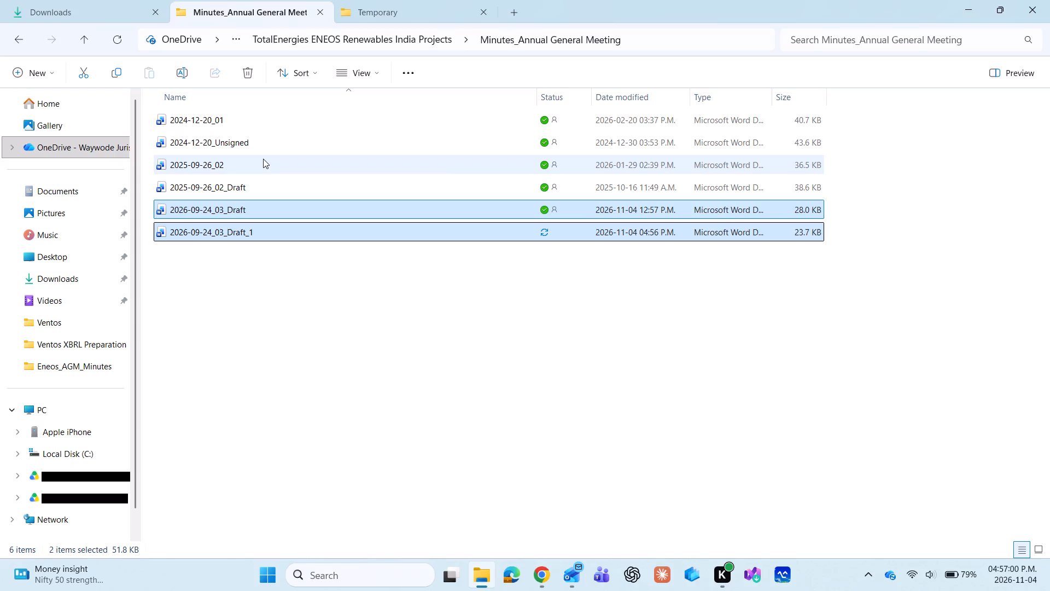
pyautogui.press('Return')
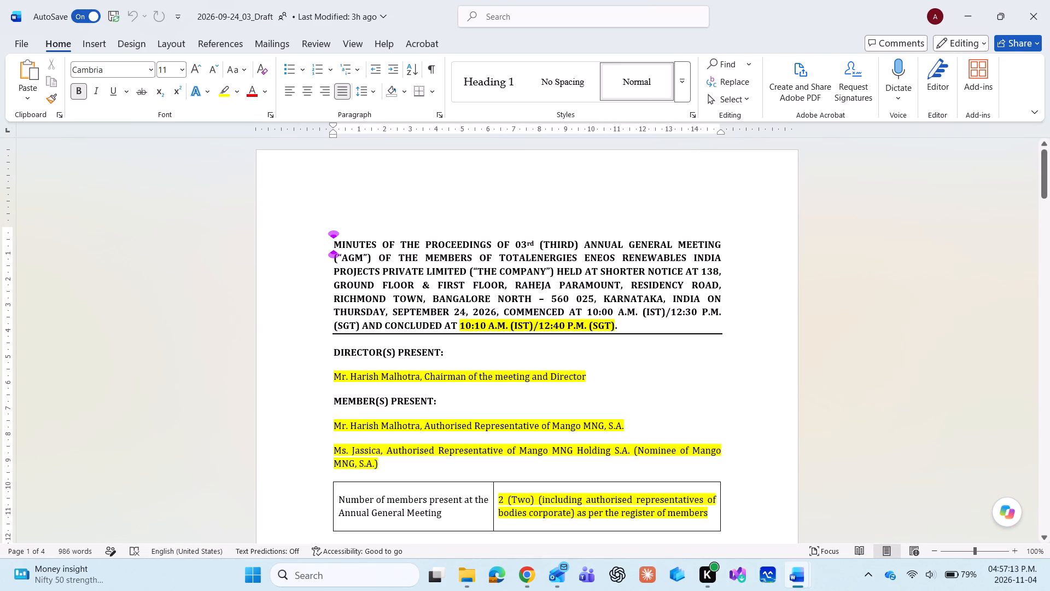
pyautogui.hotkey('alt', 'Tab')
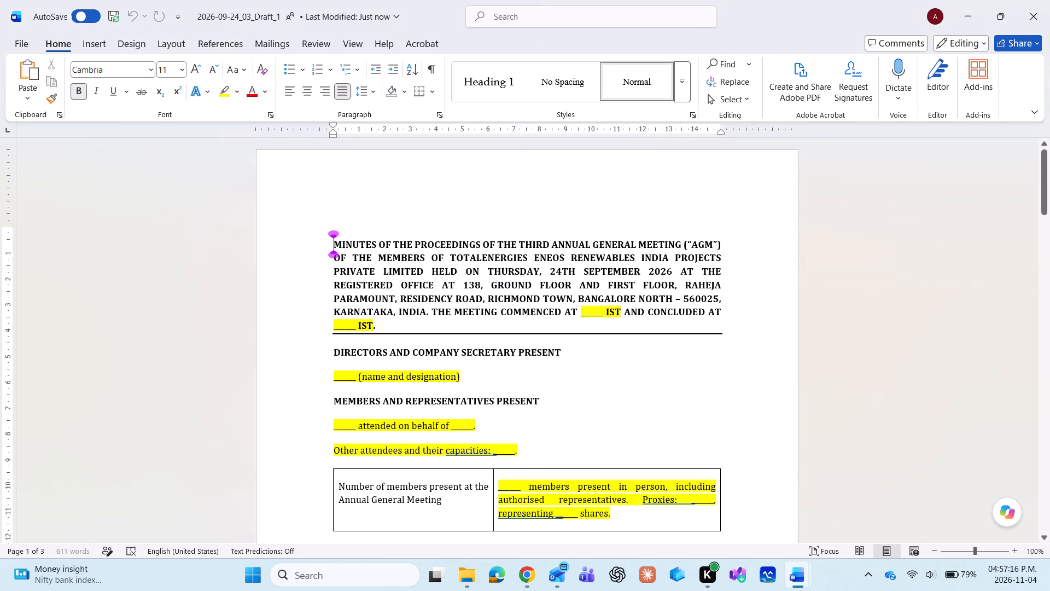
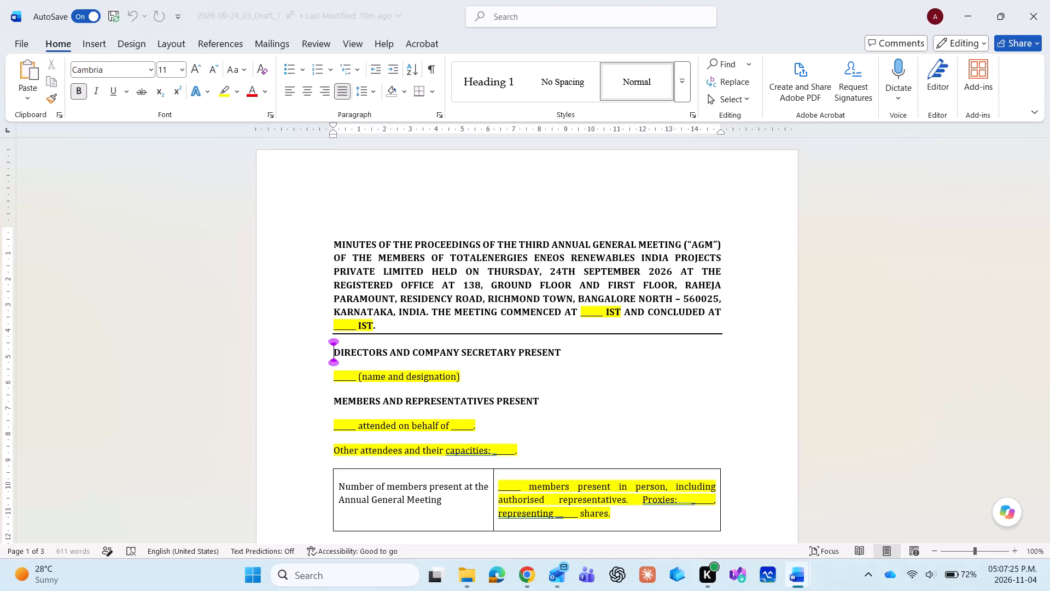
# Review the 2026-09-24_03_Draft_1 minutes from the title through the Notice, Board's Report and Auditor's Report section, and return to the title.
pyautogui.press('Down')
pyautogui.press('Down')
pyautogui.press('Down')
pyautogui.press('Down')
pyautogui.press('Down')
pyautogui.press('Down')
pyautogui.press('Down')
pyautogui.press('Down')
pyautogui.press('Down')
pyautogui.press('Down')
pyautogui.press('Down')
pyautogui.press('Down')
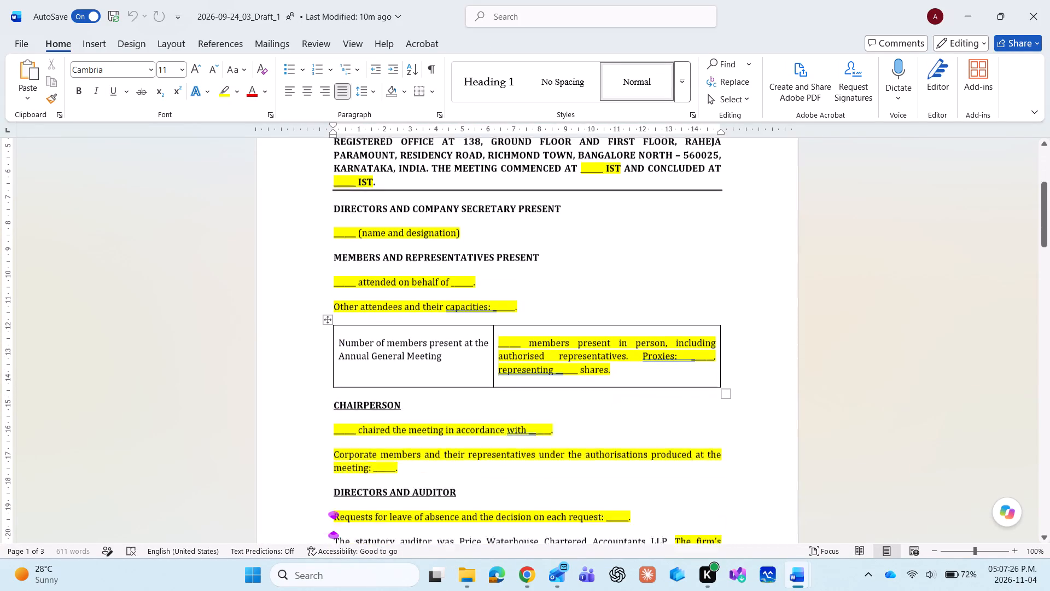
pyautogui.press('Down')
pyautogui.press('Down')
pyautogui.press('Down')
pyautogui.press('Down')
pyautogui.press('Down')
pyautogui.press('Down')
pyautogui.press('Down')
pyautogui.press('Down')
pyautogui.press('Down')
pyautogui.press('Down')
pyautogui.press('Down')
pyautogui.press('Down')
pyautogui.press('Down')
pyautogui.press('Down')
pyautogui.press('Down')
pyautogui.press('Down')
pyautogui.press('Down')
pyautogui.press('Down')
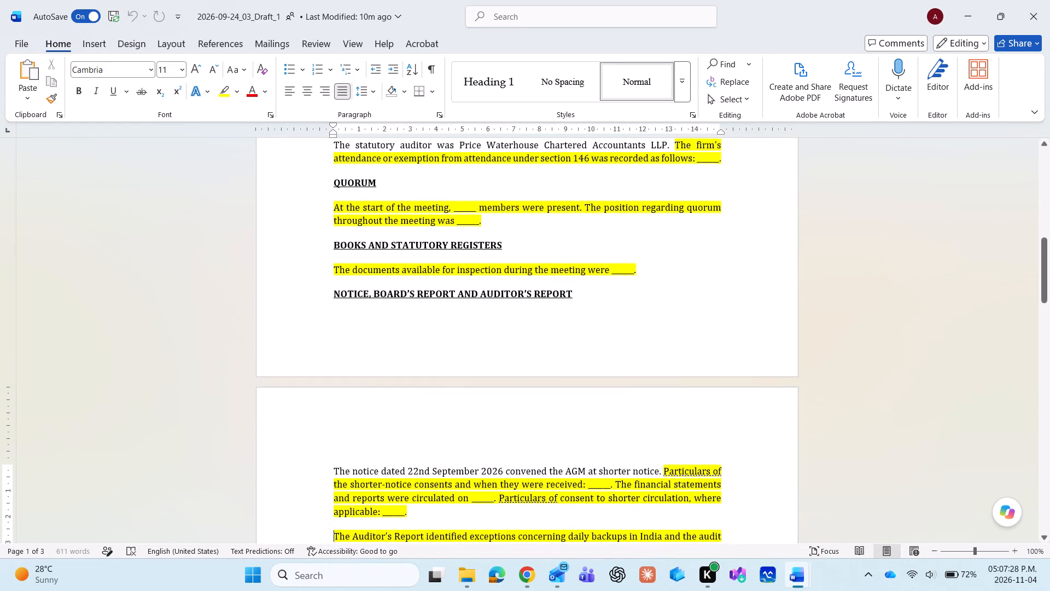
pyautogui.press('Down')
pyautogui.press('Down')
pyautogui.press('Down')
pyautogui.press('Down')
pyautogui.press('Down')
pyautogui.press('Up')
pyautogui.press('Up')
pyautogui.press('Up')
pyautogui.press('Up')
pyautogui.press('Up')
pyautogui.press('Up')
pyautogui.press('Up')
pyautogui.press('Up')
pyautogui.press('Up')
pyautogui.press('Up')
pyautogui.press('Up')
pyautogui.press('Up')
pyautogui.press('Up')
pyautogui.press('Up')
pyautogui.press('Up')
pyautogui.press('Up')
pyautogui.press('Up')
pyautogui.press('Up')
pyautogui.press('Up')
pyautogui.press('Up')
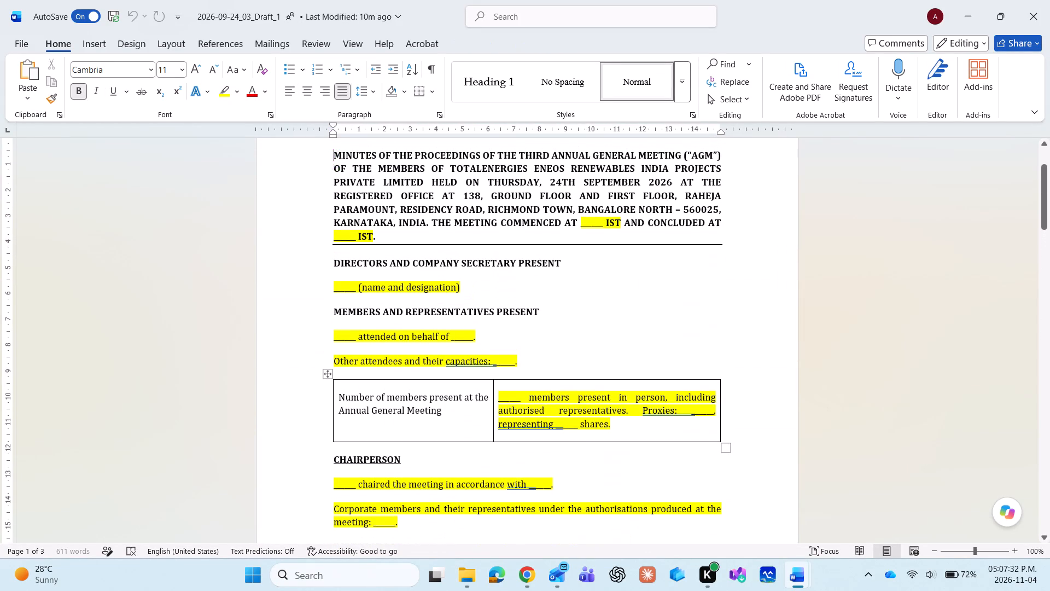
pyautogui.press('Down')
pyautogui.press('Down')
pyautogui.press('Down')
pyautogui.press('Up')
pyautogui.press('Up')
pyautogui.press('Up')
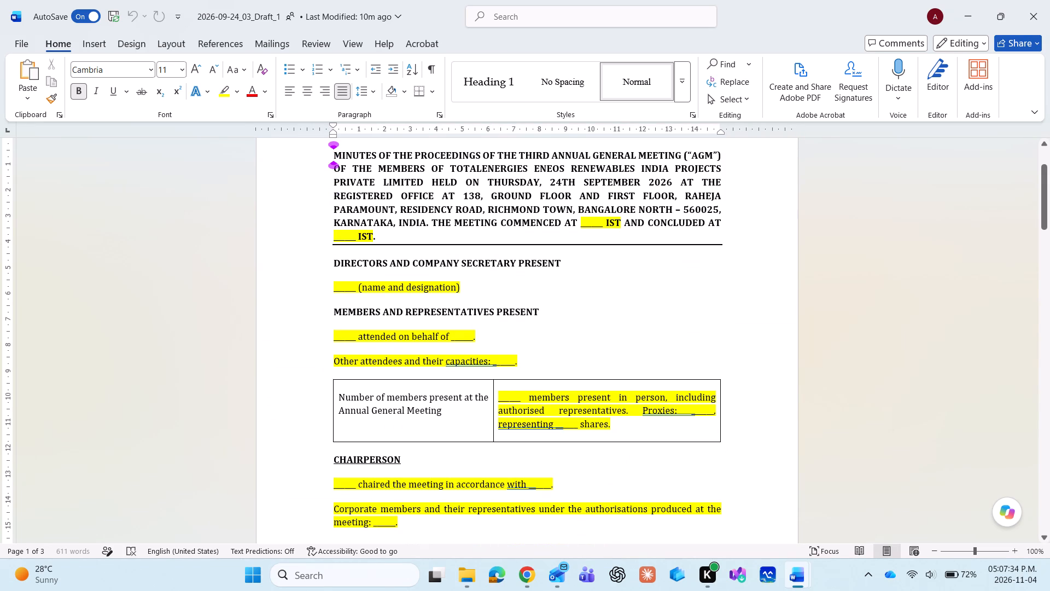
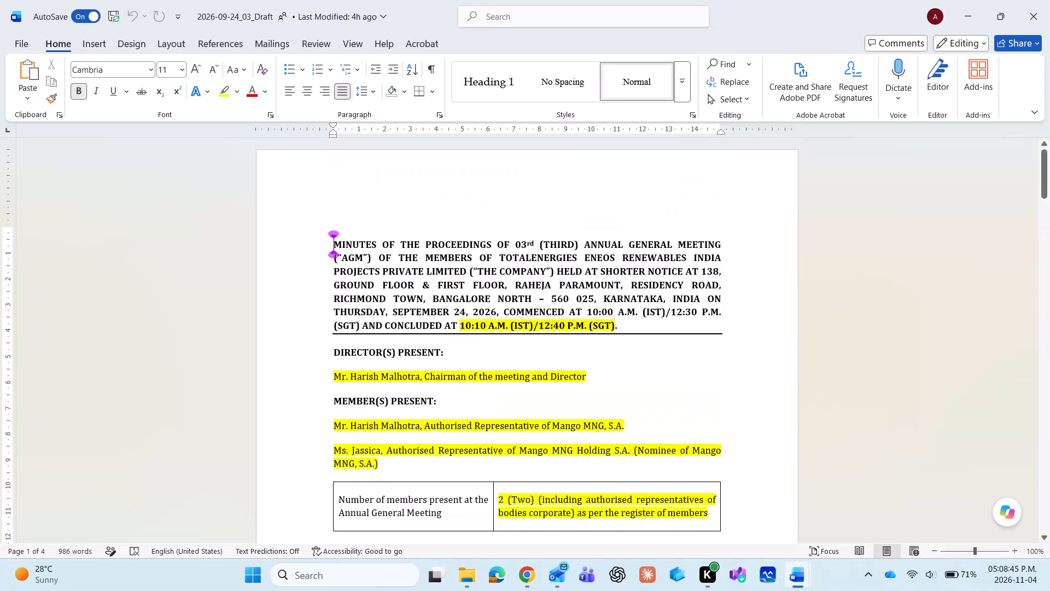
# In the title of 2026-09-24_03_Draft_1, replace the capital TH after 24 with a superscript lowercase th in the meeting date.
pyautogui.hotkey('alt', 'Tab')
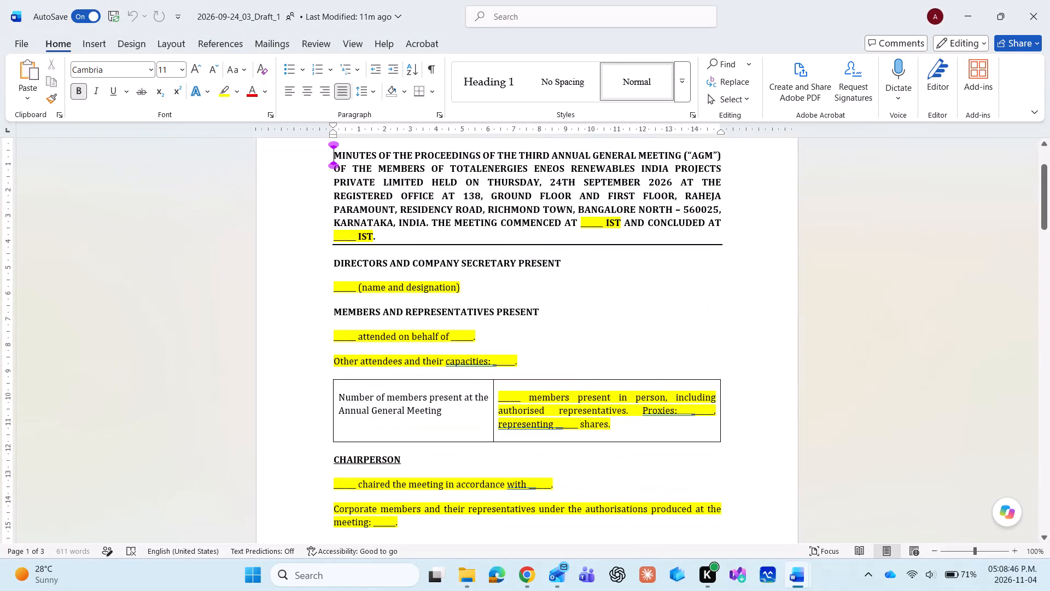
pyautogui.press('Right')
pyautogui.press('Right')
pyautogui.press('Right')
pyautogui.press('Right')
pyautogui.press('Right')
pyautogui.press('Right')
pyautogui.press('Right')
pyautogui.press('Right')
pyautogui.press('Right')
pyautogui.press('Right')
pyautogui.press('Right')
pyautogui.press('Right')
pyautogui.press('Right')
pyautogui.press('Right')
pyautogui.press('Right')
pyautogui.press('Right')
pyautogui.press('Right')
pyautogui.press('Right')
pyautogui.press('Right')
pyautogui.press('Right')
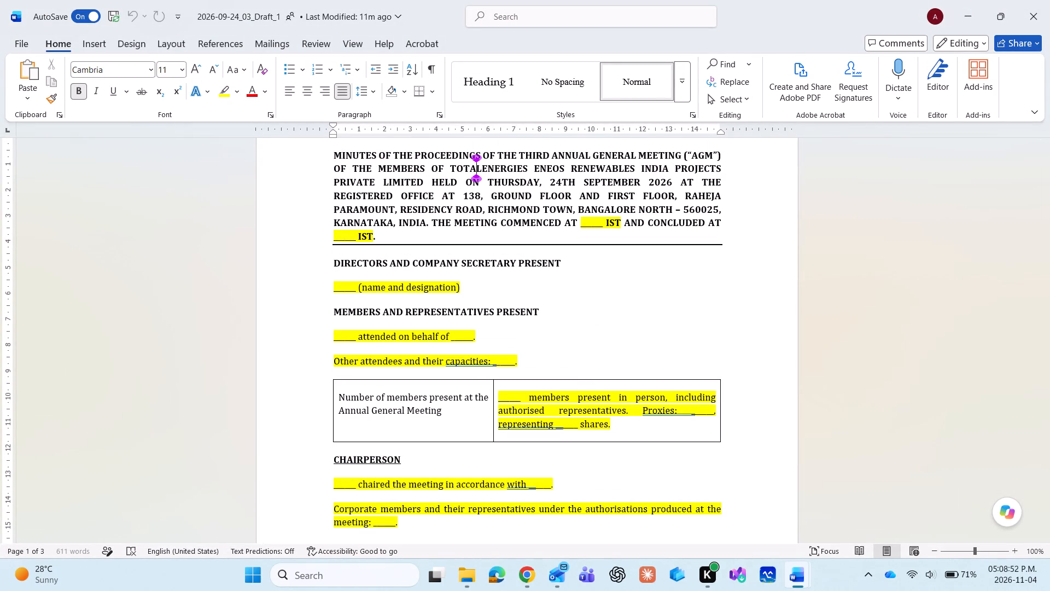
pyautogui.press('Right')
pyautogui.press('Right')
pyautogui.press('Right')
pyautogui.press('Right')
pyautogui.press('Right')
pyautogui.press('Right')
pyautogui.press('Right')
pyautogui.press('Right')
pyautogui.press('Right')
pyautogui.press('Right')
pyautogui.press('Right')
pyautogui.press('Right')
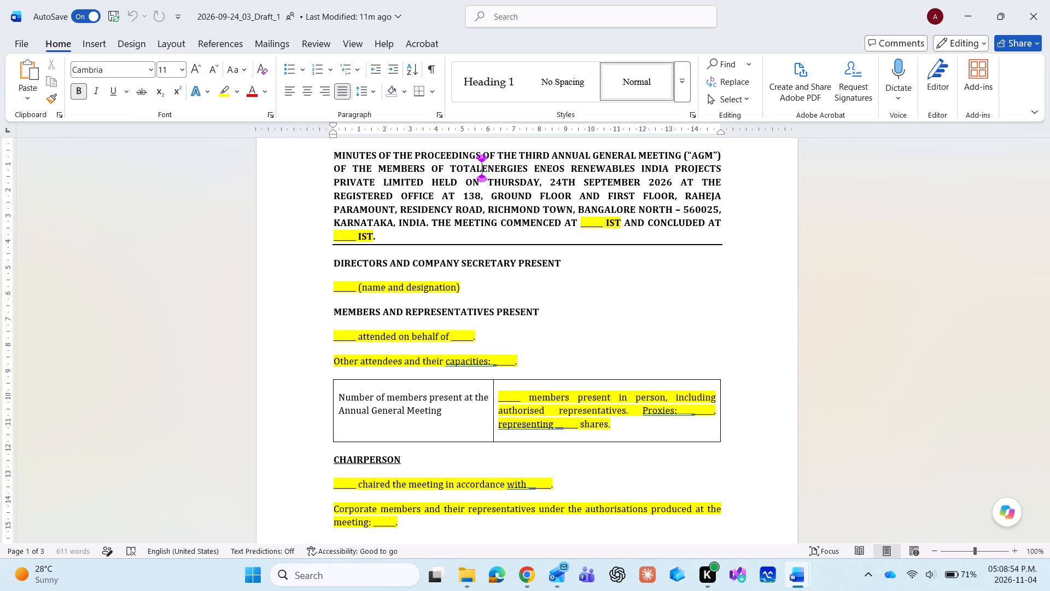
pyautogui.press('Right')
pyautogui.press('Right')
pyautogui.press('Right')
pyautogui.press('Right')
pyautogui.press('Right')
pyautogui.press('Right')
pyautogui.press('Right')
pyautogui.press('Right')
pyautogui.press('Right')
pyautogui.press('Right')
pyautogui.press('Right')
pyautogui.press('Right')
pyautogui.press('Right')
pyautogui.press('Right')
pyautogui.press('Right')
pyautogui.press('Right')
pyautogui.press('Right')
pyautogui.press('Right')
pyautogui.press('Right')
pyautogui.press('Right')
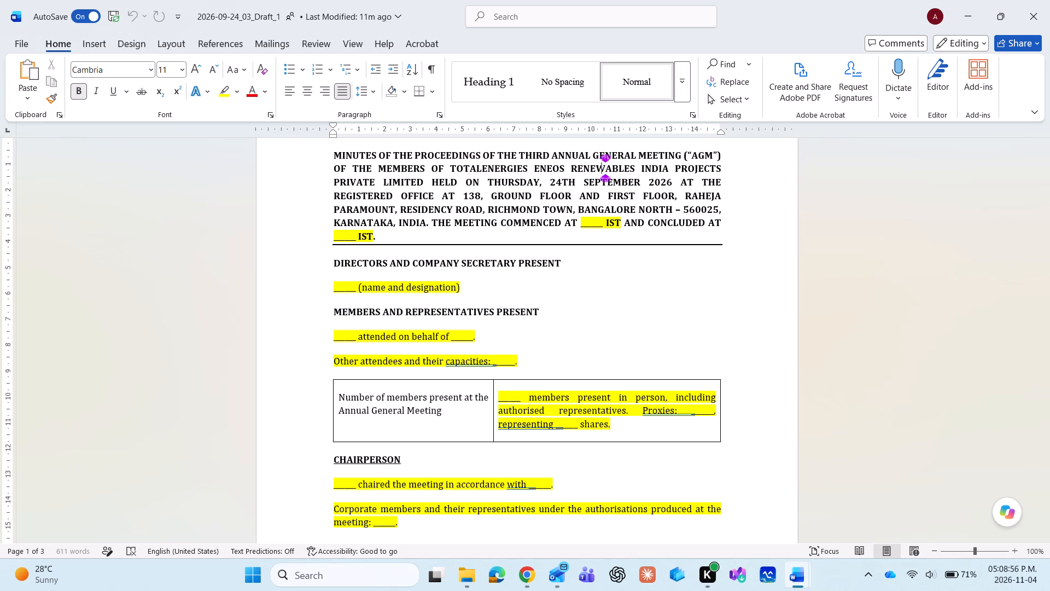
pyautogui.press('Right')
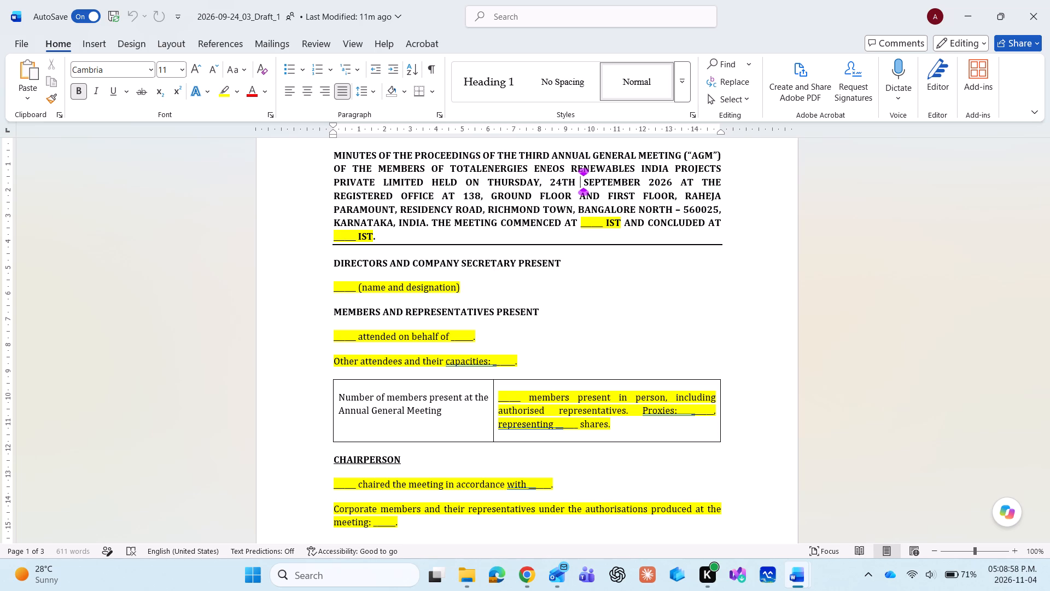
pyautogui.press('BackSpace')
pyautogui.press('BackSpace')
pyautogui.press('BackSpace')
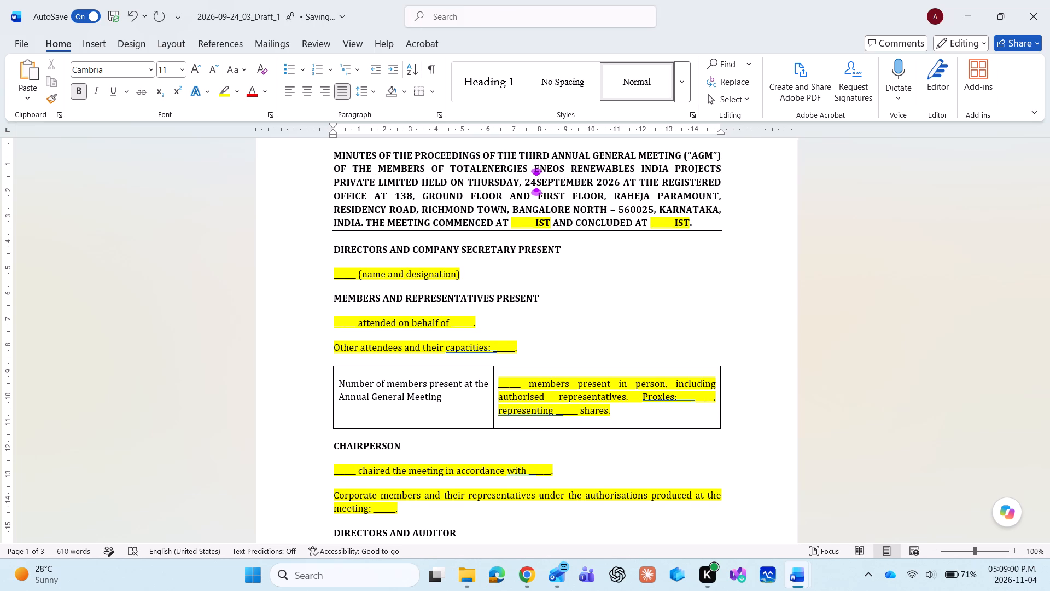
pyautogui.write('th')
pyautogui.press('space')
# Insert a space in the title's Bangalore postal code so it reads 560 025.
pyautogui.press('Right')
pyautogui.press('Right')
pyautogui.press('Right')
pyautogui.press('Right')
pyautogui.press('Right')
pyautogui.press('Right')
pyautogui.press('Right')
pyautogui.press('Right')
pyautogui.press('Right')
pyautogui.press('Right')
pyautogui.press('Right')
pyautogui.press('Right')
pyautogui.press('Right')
pyautogui.press('Right')
pyautogui.press('Right')
pyautogui.press('Right')
pyautogui.press('Right')
pyautogui.press('Right')
pyautogui.press('Right')
pyautogui.press('Right')
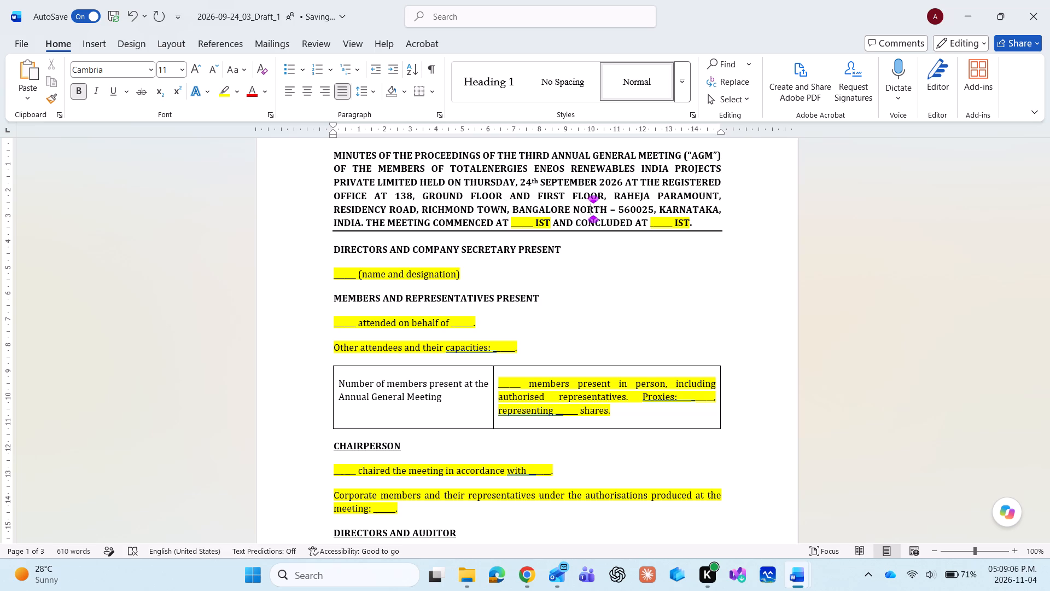
pyautogui.press('Right')
pyautogui.press('Right')
pyautogui.press('Right')
pyautogui.press('Right')
pyautogui.press('Right')
pyautogui.press('space')
# Copy the commencement time 10:00 A.M. (IST)/12:30 P.M. (SGT) from the title of the 2026-09-24_03_Draft minutes.
pyautogui.press('Right')
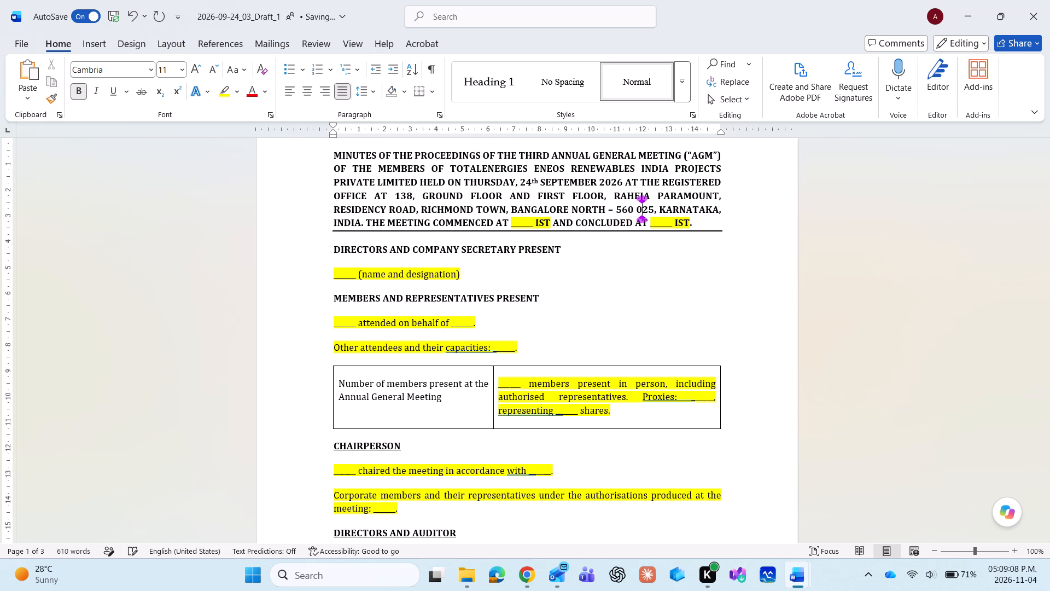
pyautogui.press('Right')
pyautogui.press('Right')
pyautogui.press('Right')
pyautogui.press('Right')
pyautogui.press('Right')
pyautogui.press('Right')
pyautogui.press('Right')
pyautogui.press('Right')
pyautogui.press('Right')
pyautogui.press('Right')
pyautogui.press('Right')
pyautogui.press('Right')
pyautogui.press('Right')
pyautogui.press('Right')
pyautogui.press('Right')
pyautogui.press('Right')
pyautogui.press('Right')
pyautogui.press('Right')
pyautogui.press('Right')
pyautogui.press('Right')
pyautogui.press('Right')
pyautogui.press('Right')
pyautogui.press('Right')
pyautogui.press('Right')
pyautogui.press('Right')
pyautogui.press('Right')
pyautogui.press('Right')
pyautogui.press('Right')
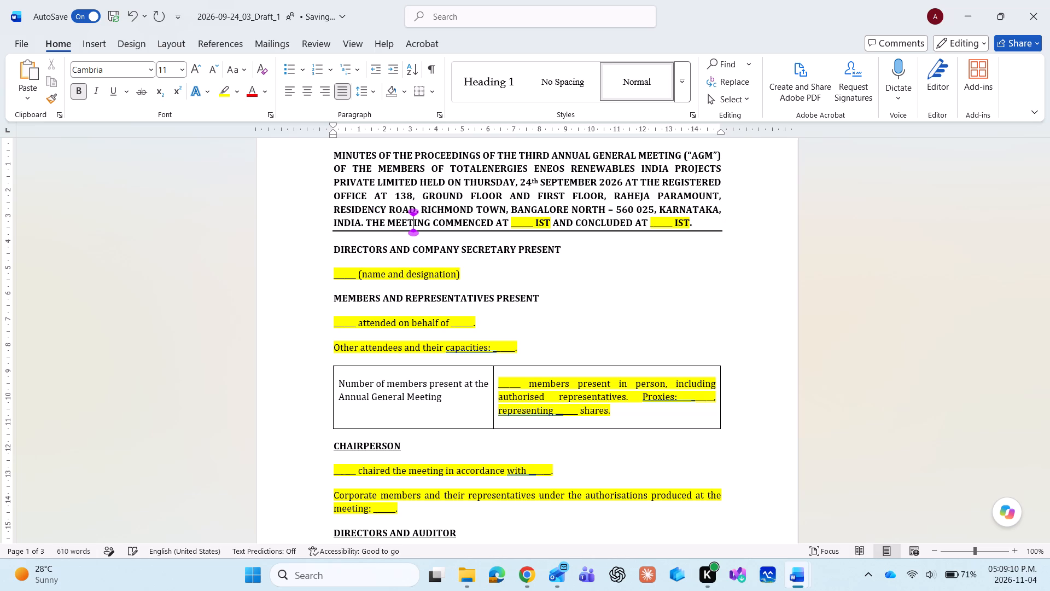
pyautogui.press('Right')
pyautogui.hotkey('alt', 'Tab')
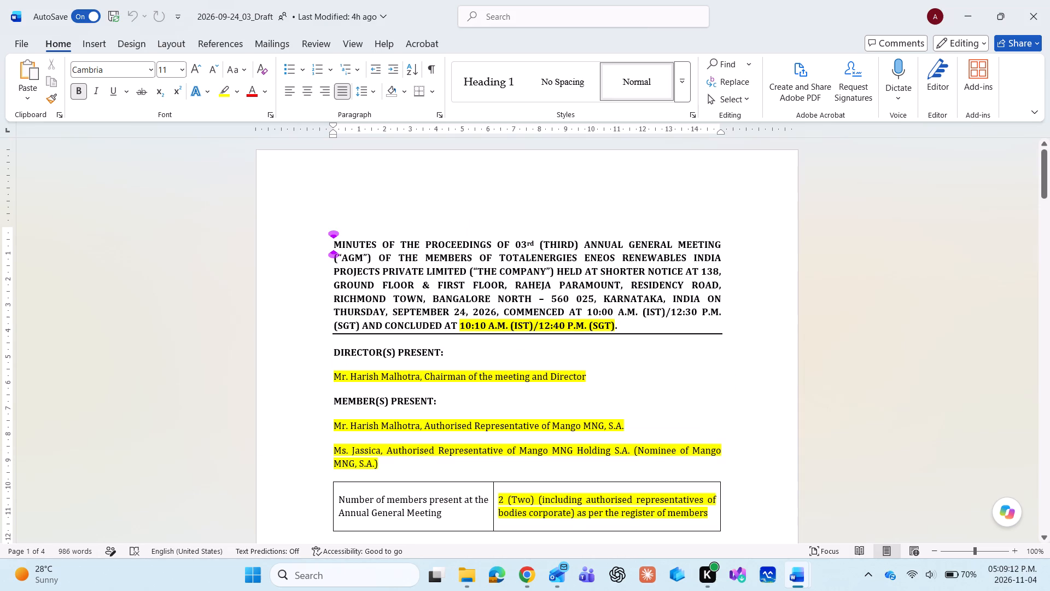
pyautogui.click(593, 309)
pyautogui.press('Left')
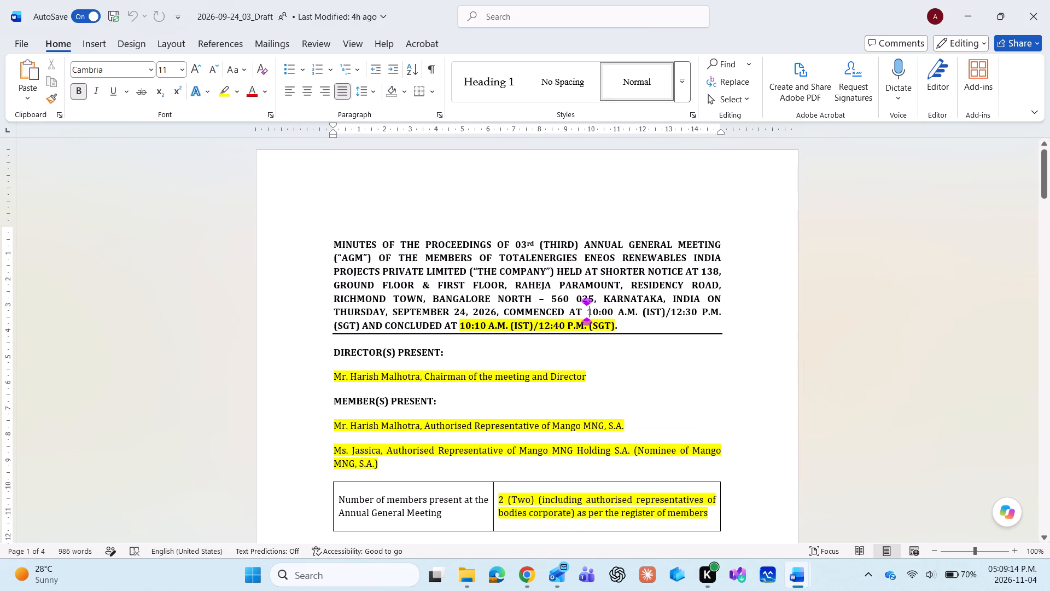
pyautogui.press('Left')
pyautogui.press('Left')
pyautogui.press('Left')
pyautogui.hotkey('shift', 'Right')
pyautogui.press('Right')
pyautogui.press('Right')
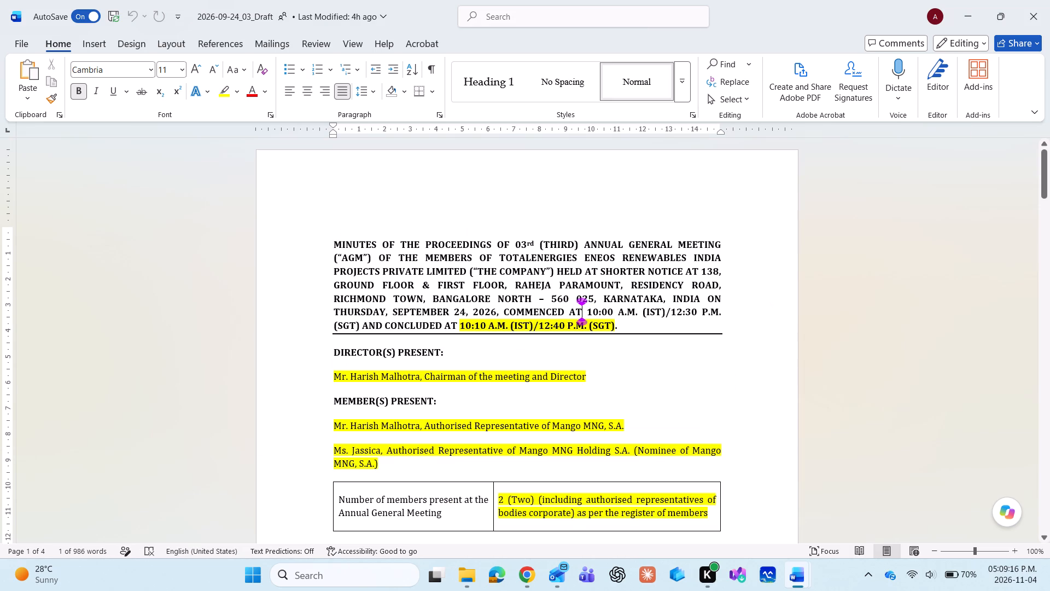
pyautogui.press('Right')
pyautogui.press('Right')
pyautogui.press('Left')
pyautogui.hotkey('shift', 'Right')
pyautogui.hotkey('shift', 'Right')
pyautogui.hotkey('shift', 'Right')
pyautogui.hotkey('shift', 'Right')
pyautogui.hotkey('shift', 'Right')
pyautogui.hotkey('shift', 'Right')
pyautogui.hotkey('shift', 'Right')
pyautogui.hotkey('shift', 'Right')
pyautogui.hotkey('shift', 'Right')
pyautogui.hotkey('shift', 'Right')
pyautogui.hotkey('shift', 'Right')
pyautogui.hotkey('shift', 'Right')
pyautogui.hotkey('shift', 'Right')
pyautogui.hotkey('shift', 'Right')
pyautogui.hotkey('shift', 'Right')
pyautogui.hotkey('shift', 'Right')
pyautogui.hotkey('shift', 'Right')
pyautogui.hotkey('shift', 'Right')
pyautogui.hotkey('shift', 'Right')
pyautogui.hotkey('shift', 'Right')
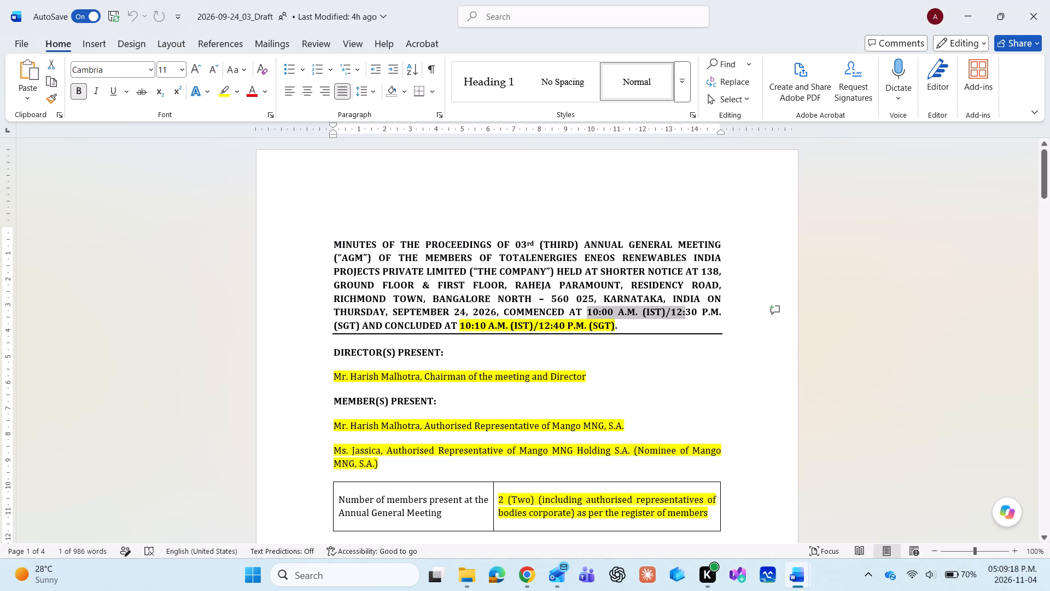
pyautogui.hotkey('shift', 'Right')
pyautogui.hotkey('shift', 'Right')
pyautogui.hotkey('shift', 'Right')
pyautogui.hotkey('shift', 'Right')
pyautogui.hotkey('shift', 'Right')
pyautogui.hotkey('shift', 'Right')
pyautogui.hotkey('shift', 'Right')
pyautogui.hotkey('shift', 'Right')
pyautogui.hotkey('ctrl', 'c')
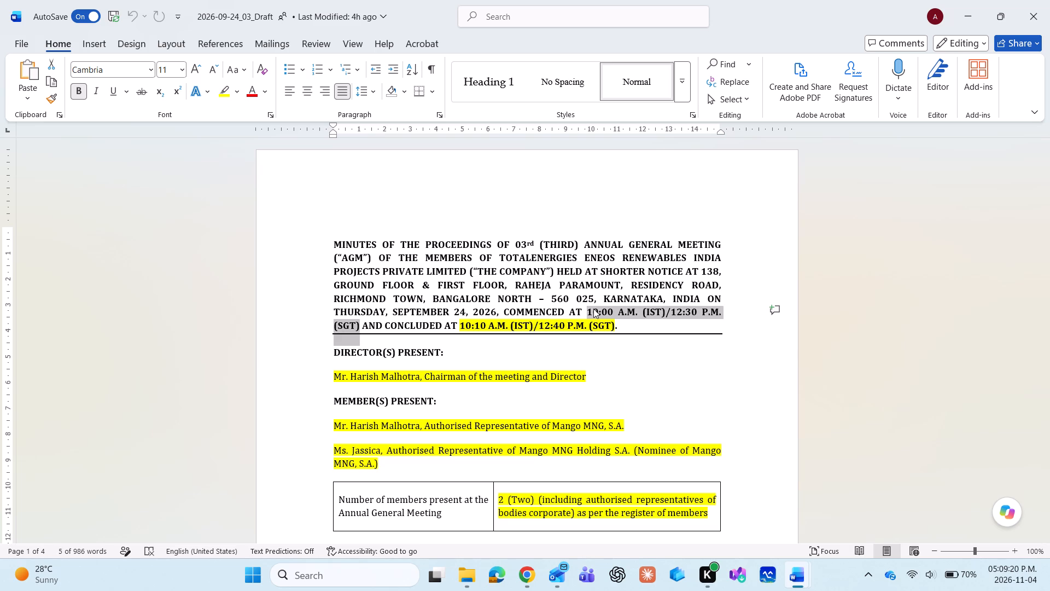
# Replace the commencement-time blank and IST in the Draft_1 title with the copied 10:00 A.M. (IST)/12:30 P.M. (SGT), without source formatting.
pyautogui.hotkey('alt', 'Tab')
pyautogui.press('Right')
pyautogui.press('Right')
pyautogui.press('Right')
pyautogui.press('Right')
pyautogui.press('Right')
pyautogui.press('Right')
pyautogui.press('Right')
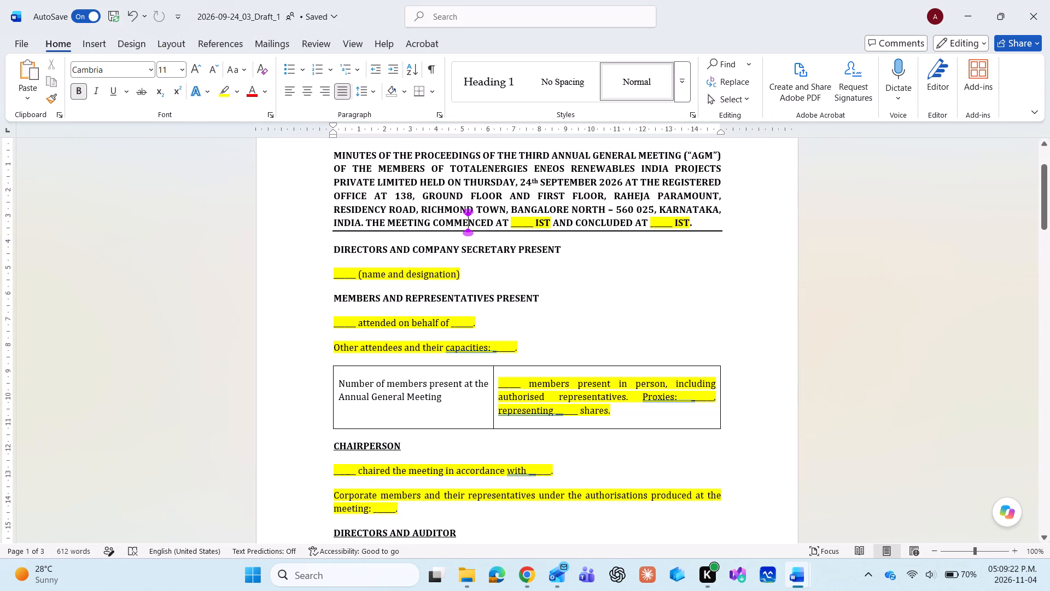
pyautogui.press('Right')
pyautogui.press('Right')
pyautogui.hotkey('shift', 'Right')
pyautogui.hotkey('shift', 'Right')
pyautogui.hotkey('shift', 'Right')
pyautogui.hotkey('shift', 'Right')
pyautogui.hotkey('shift', 'Right')
pyautogui.hotkey('shift', 'Right')
pyautogui.hotkey('shift', 'Right')
pyautogui.hotkey('shift', 'Right')
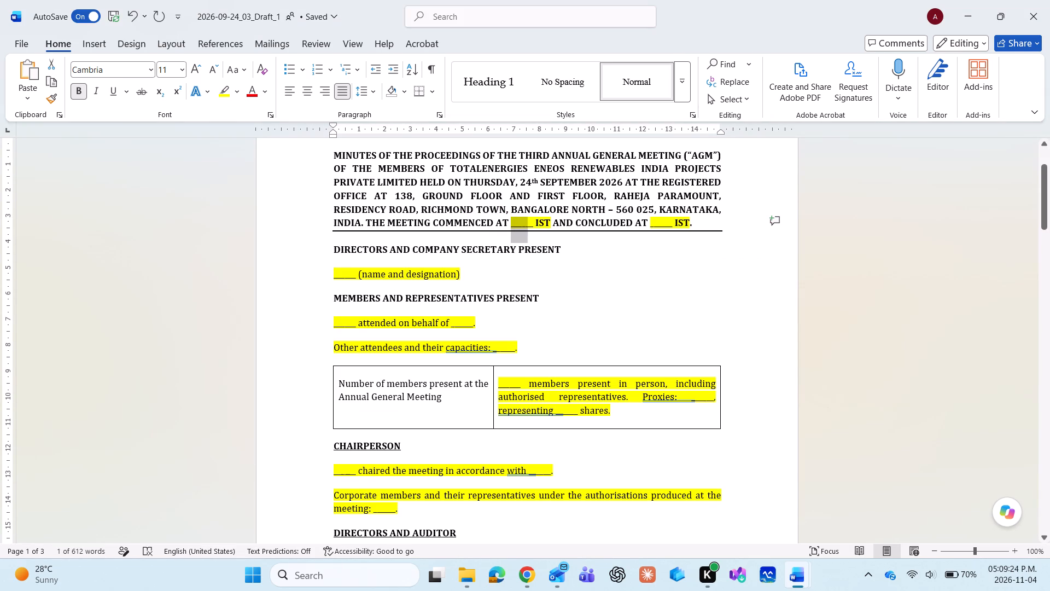
pyautogui.hotkey('shift', 'Right')
pyautogui.hotkey('shift', 'Right')
pyautogui.hotkey('ctrl', 'v')
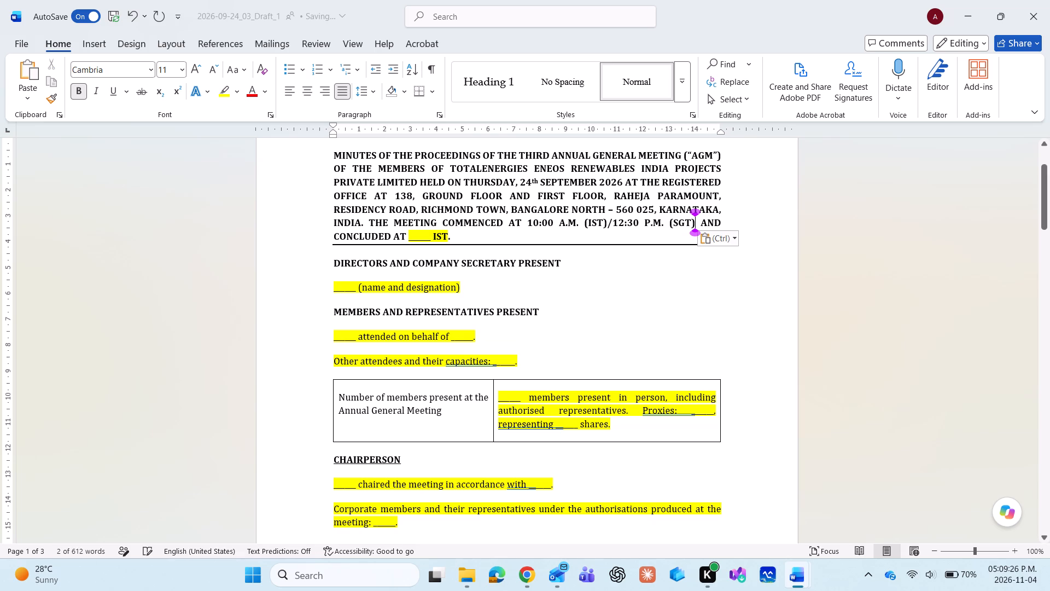
pyautogui.press('Right')
pyautogui.hotkey('alt', 'Tab')
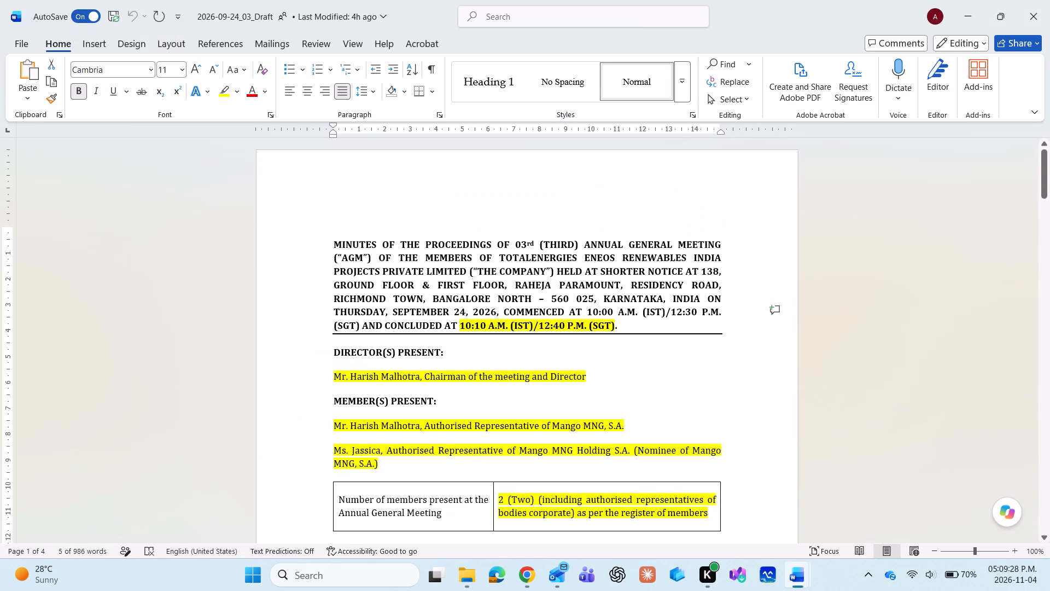
pyautogui.hotkey('alt', 'Tab')
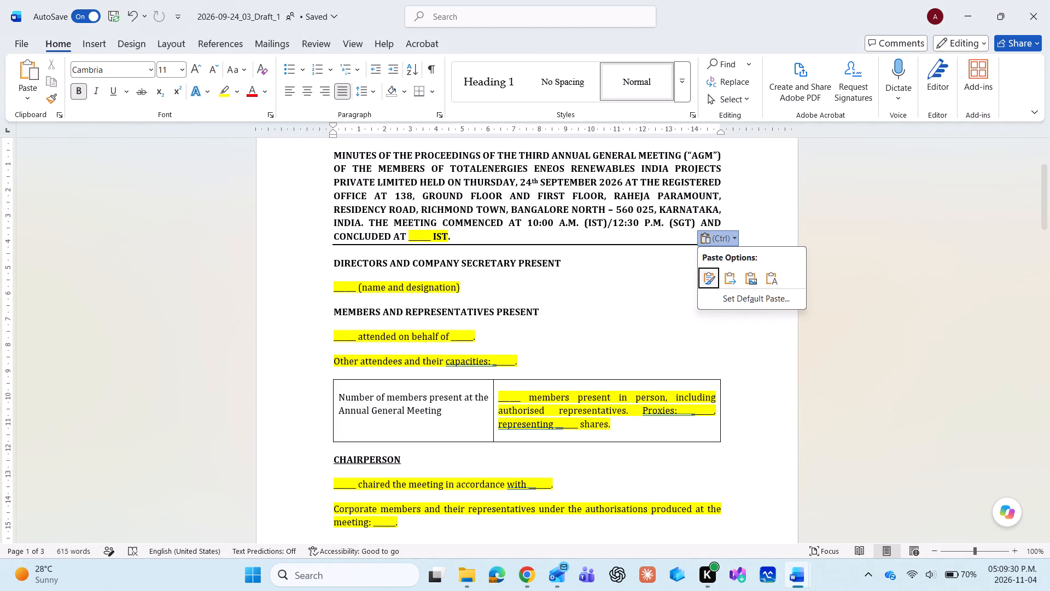
pyautogui.press('Left')
pyautogui.press('Return')
# Copy the conclusion time 10:10 A.M. (IST)/12:40 P.M. (SGT) from the title of the 2026-09-24_03_Draft minutes.
pyautogui.hotkey('alt', 'Tab')
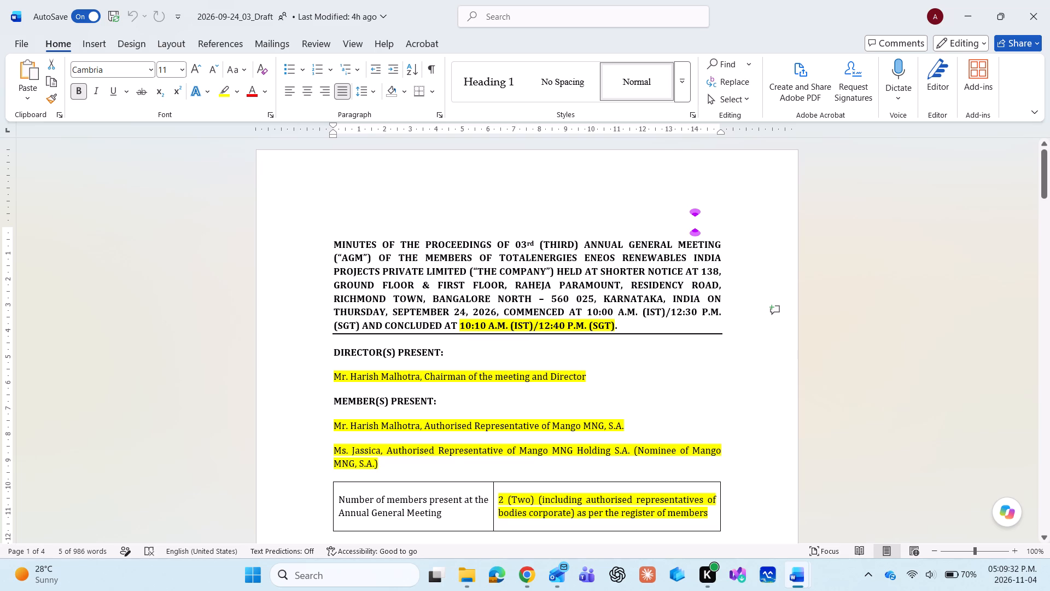
pyautogui.click(460, 326)
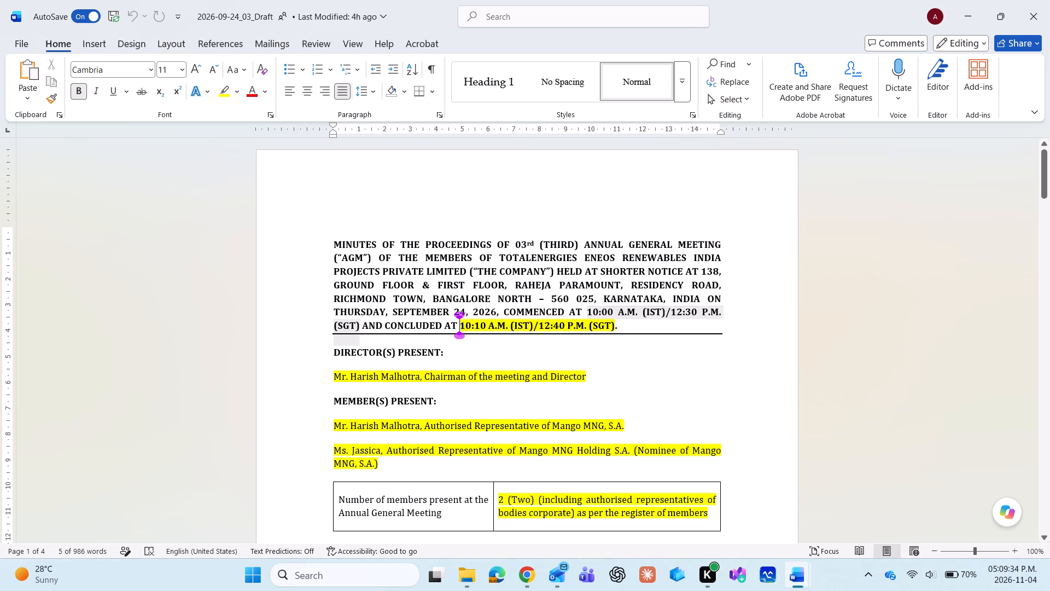
pyautogui.hotkey('shift', 'Right')
pyautogui.hotkey('shift', 'Right')
pyautogui.hotkey('shift', 'Right')
pyautogui.hotkey('shift', 'Right')
pyautogui.hotkey('shift', 'Right')
pyautogui.hotkey('shift', 'Right')
pyautogui.hotkey('shift', 'Right')
pyautogui.hotkey('shift', 'Right')
pyautogui.hotkey('shift', 'Right')
pyautogui.hotkey('shift', 'Right')
pyautogui.hotkey('shift', 'Right')
pyautogui.hotkey('shift', 'Right')
pyautogui.hotkey('shift', 'Right')
pyautogui.hotkey('shift', 'Right')
pyautogui.hotkey('shift', 'Right')
pyautogui.hotkey('shift', 'Right')
pyautogui.hotkey('shift', 'Right')
pyautogui.hotkey('shift', 'Right')
pyautogui.hotkey('shift', 'Right')
pyautogui.hotkey('shift', 'Right')
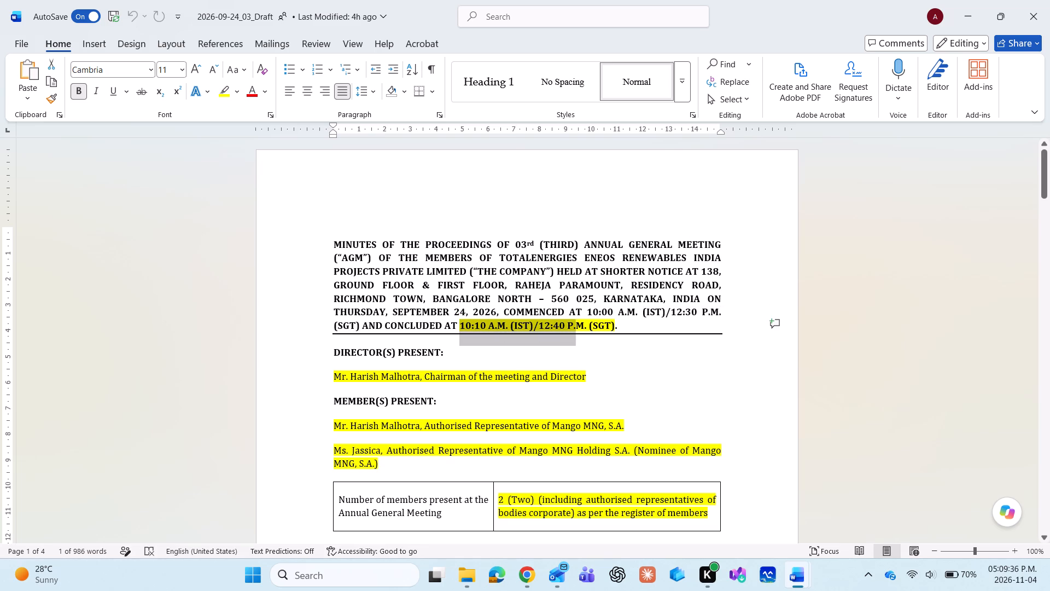
pyautogui.hotkey('shift', 'Left')
pyautogui.hotkey('ctrl', 'c')
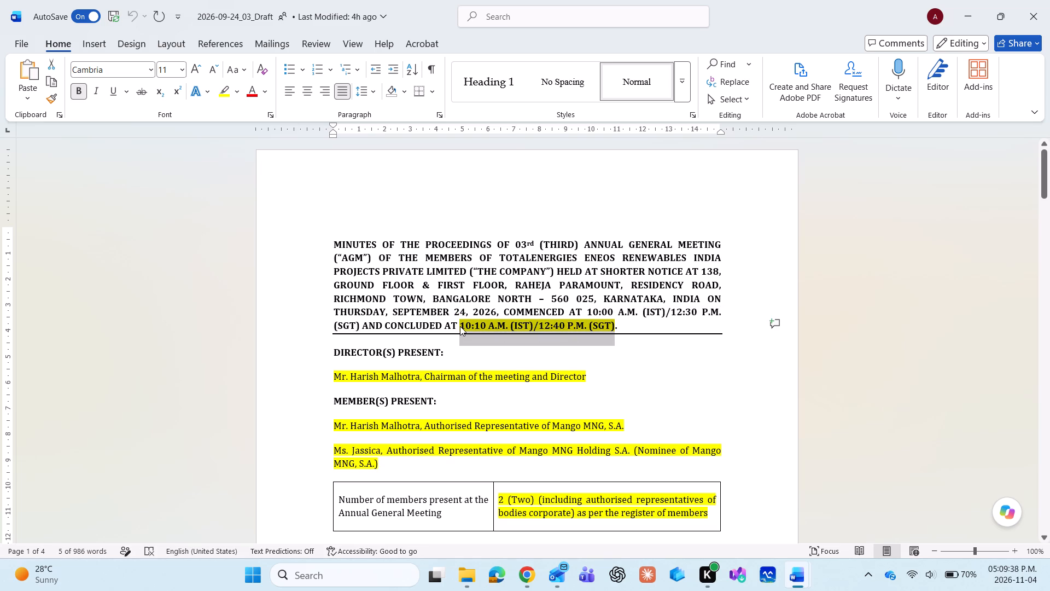
pyautogui.hotkey('ctrl', 'c')
pyautogui.hotkey('alt', 'Tab')
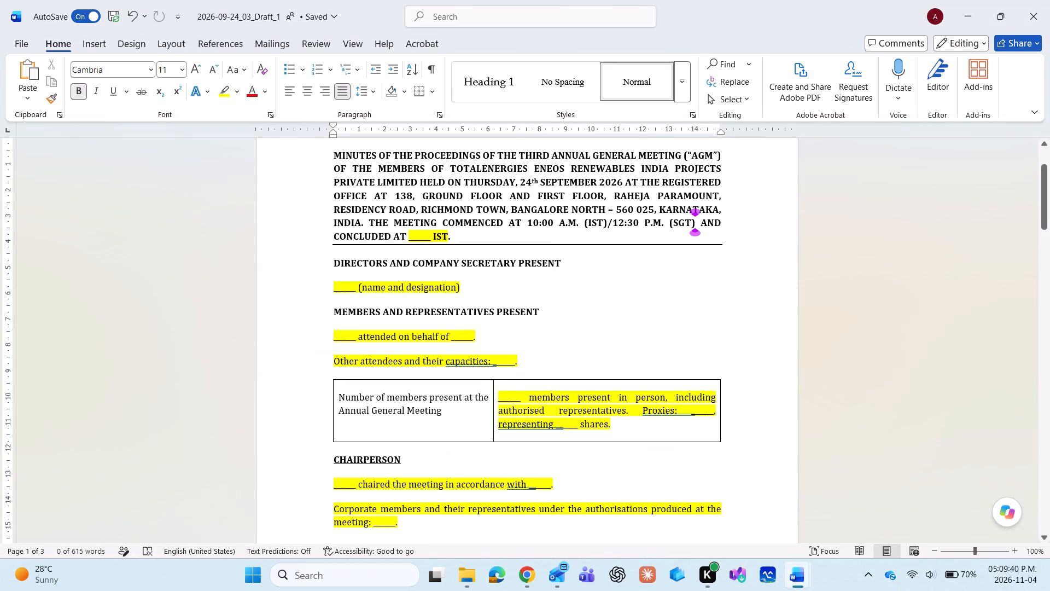
# Replace the conclusion-time blank and IST in the Draft_1 title with the copied 10:10 A.M. (IST)/12:40 P.M. (SGT), without source formatting.
pyautogui.click(409, 233)
pyautogui.hotkey('shift', 'Right')
pyautogui.hotkey('shift', 'Right')
pyautogui.hotkey('shift', 'Right')
pyautogui.hotkey('shift', 'Right')
pyautogui.hotkey('shift', 'Right')
pyautogui.hotkey('shift', 'Right')
pyautogui.hotkey('shift', 'Right')
pyautogui.hotkey('shift', 'Right')
pyautogui.hotkey('shift', 'Right')
pyautogui.hotkey('shift', 'Right')
pyautogui.hotkey('shift', 'Right')
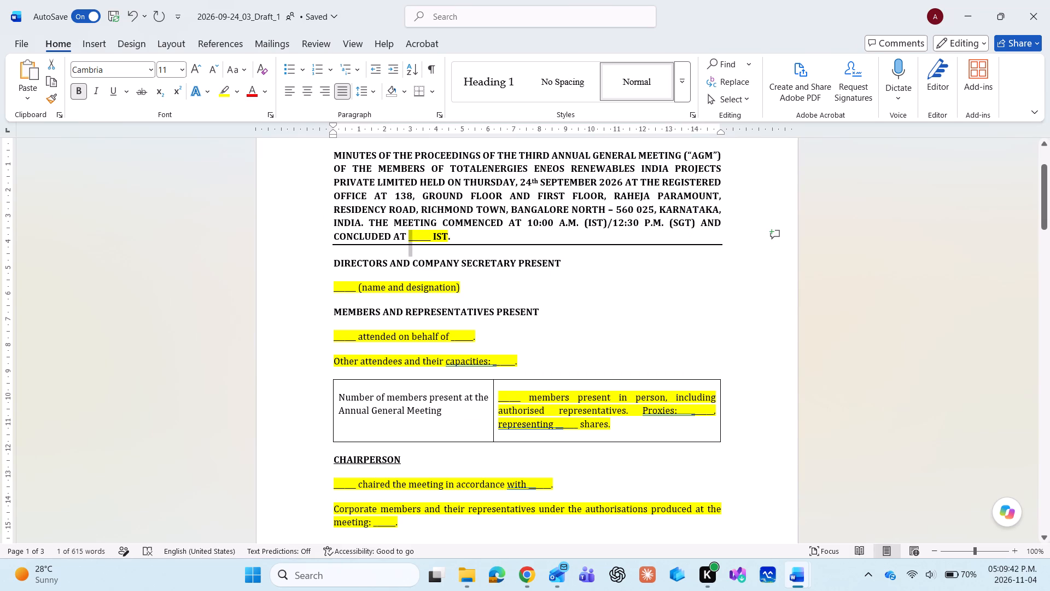
pyautogui.hotkey('shift', 'Left')
pyautogui.hotkey('ctrl', 'v')
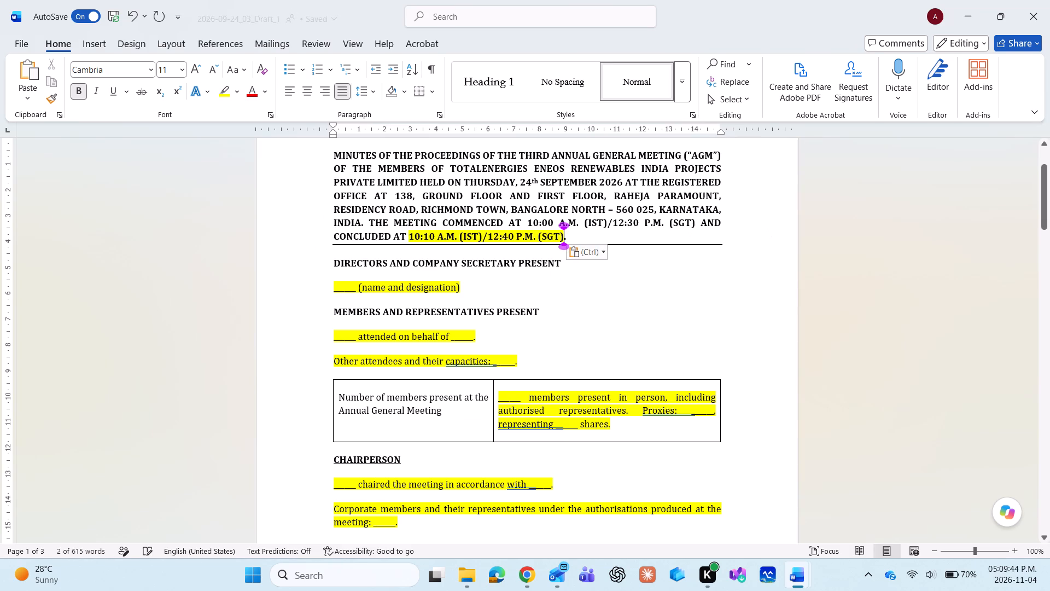
pyautogui.press('Left')
pyautogui.press('Return')
# Highlight the conclusion time 10:10 A.M. (IST)/12:40 P.M. (SGT) in the Draft_1 title in yellow.
pyautogui.hotkey('shift', 'Left')
pyautogui.hotkey('shift', 'Left')
pyautogui.hotkey('shift', 'Left')
pyautogui.hotkey('shift', 'Left')
pyautogui.hotkey('shift', 'Left')
pyautogui.hotkey('shift', 'Left')
pyautogui.hotkey('shift', 'Left')
pyautogui.hotkey('shift', 'Left')
pyautogui.hotkey('shift', 'Left')
pyautogui.hotkey('shift', 'Left')
pyautogui.hotkey('shift', 'Left')
pyautogui.hotkey('shift', 'Left')
pyautogui.hotkey('shift', 'Left')
pyautogui.hotkey('shift', 'Left')
pyautogui.hotkey('shift', 'Left')
pyautogui.hotkey('shift', 'Left')
pyautogui.hotkey('shift', 'Left')
pyautogui.hotkey('shift', 'Left')
pyautogui.hotkey('shift', 'Left')
pyautogui.hotkey('shift', 'Left')
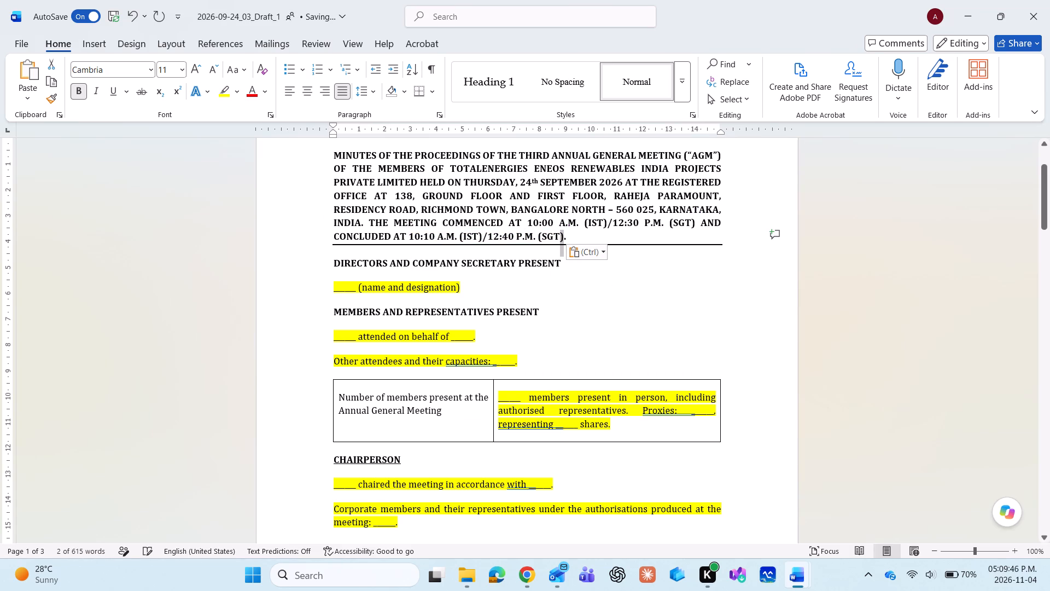
pyautogui.hotkey('shift', 'Left')
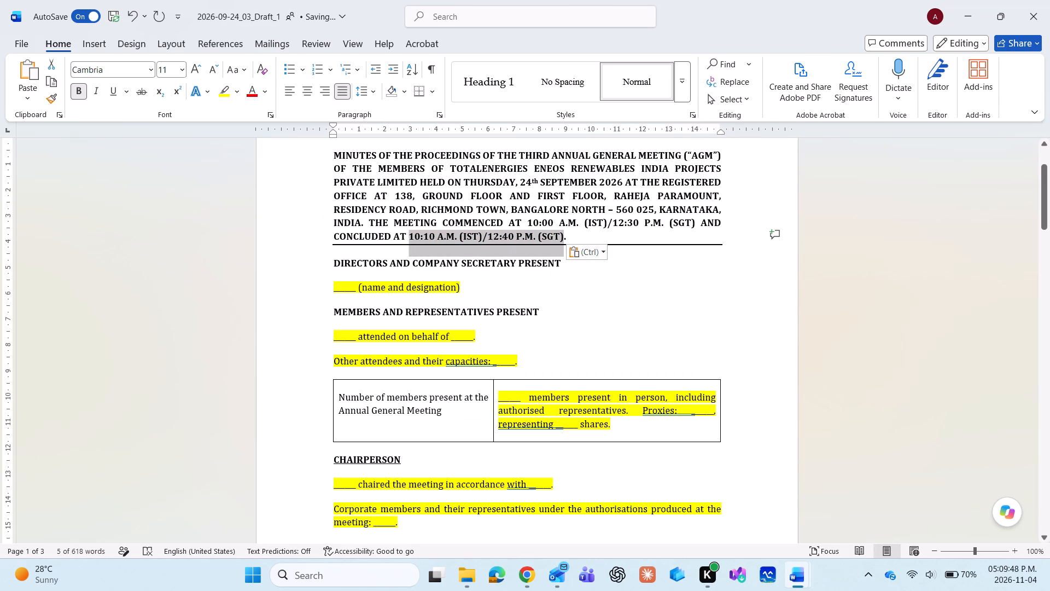
pyautogui.click(219, 93)
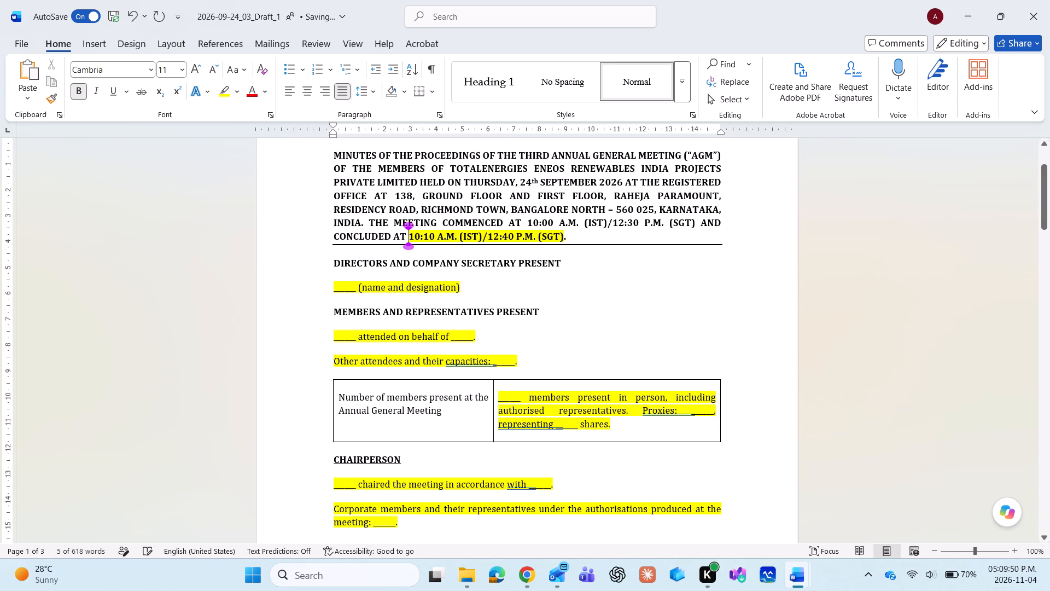
pyautogui.click(580, 259)
# Compare the directors, members and attendance blanks in 2026-09-24_03_Draft_1 with the corresponding sections of 2026-09-24_03_Draft.
pyautogui.press('Right')
pyautogui.hotkey('alt', 'Tab')
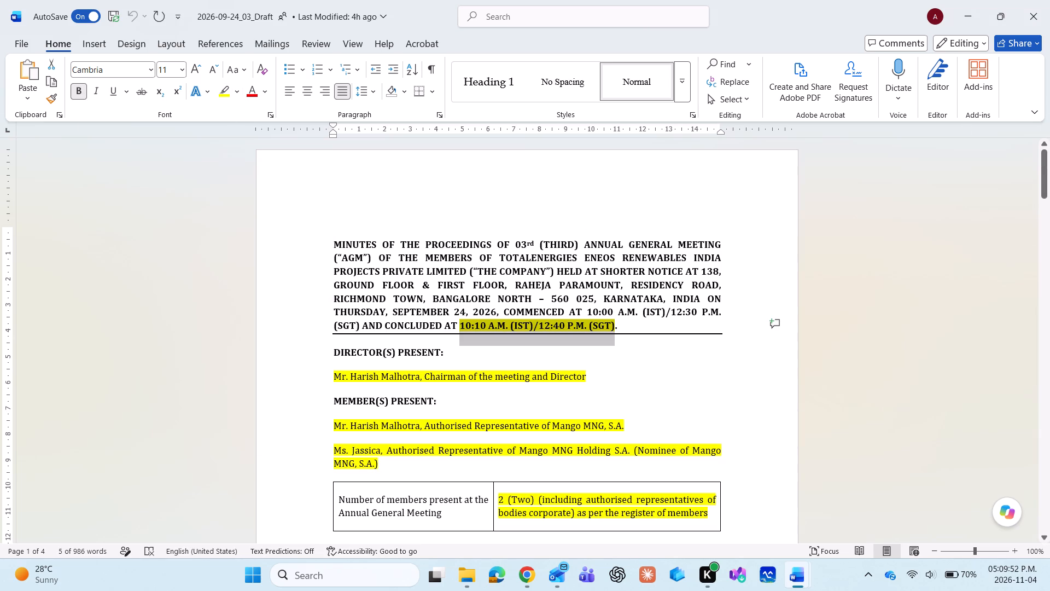
pyautogui.scroll(-2, 580, 259)
pyautogui.hotkey('alt', 'Tab')
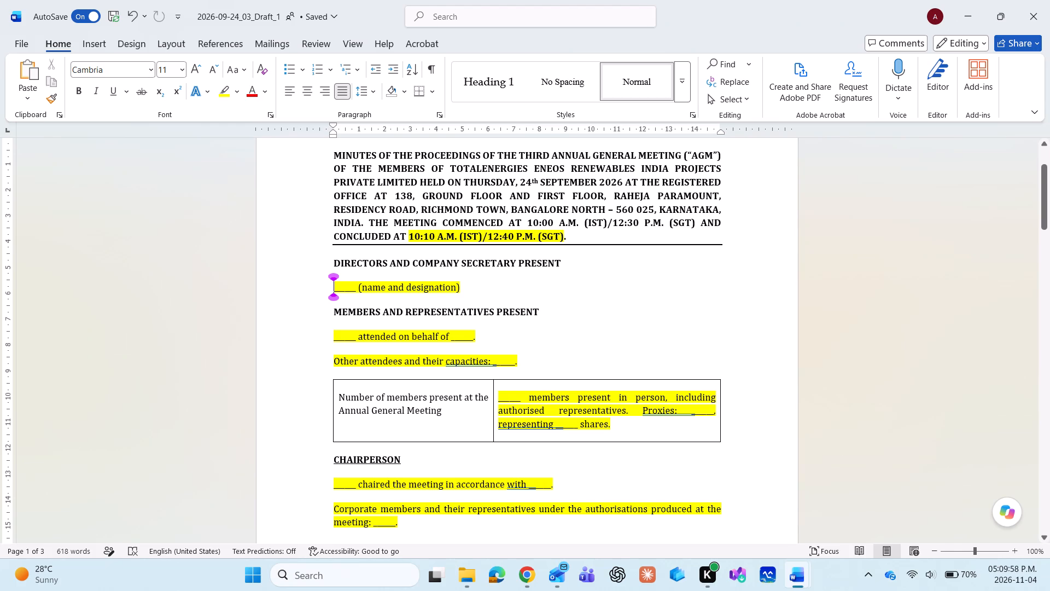
pyautogui.press('Down')
pyautogui.press('Down')
pyautogui.press('Down')
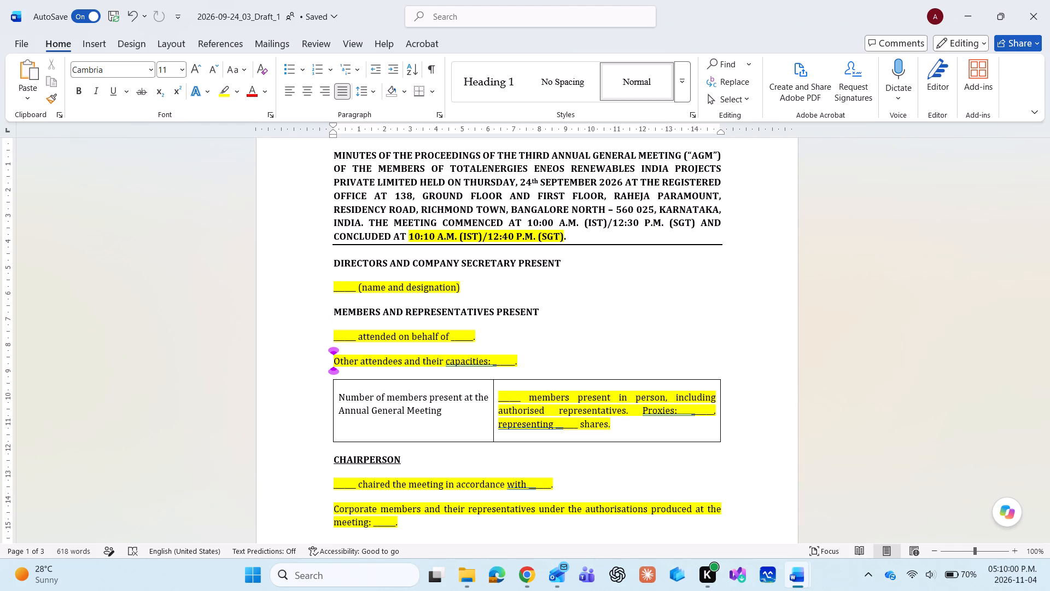
pyautogui.press('Down')
pyautogui.press('Down')
pyautogui.press('Down')
pyautogui.press('Down')
pyautogui.press('Down')
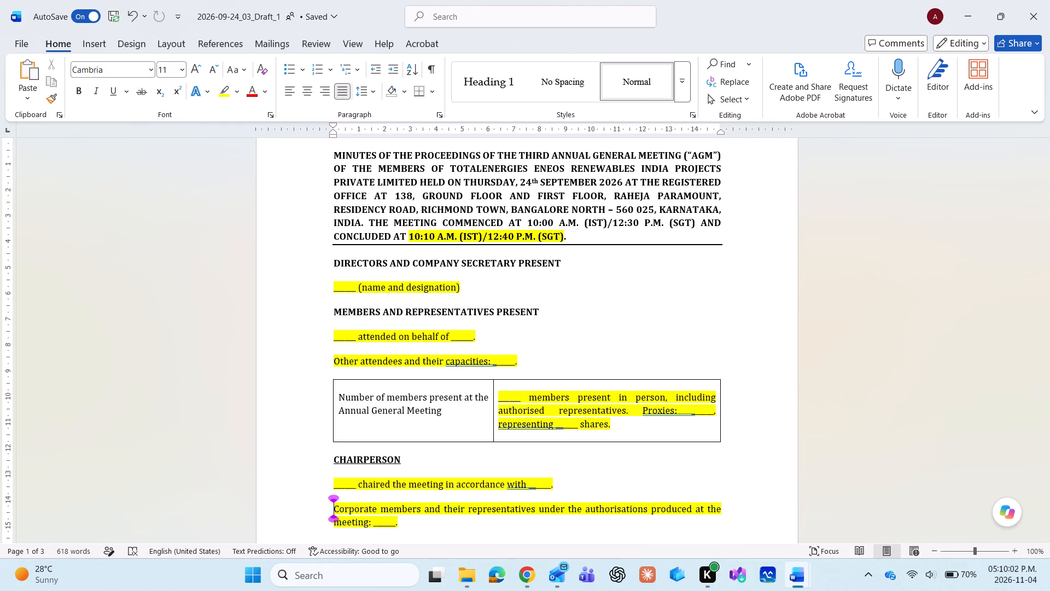
# Save the 2026-09-24_03_Draft_1 minutes.
pyautogui.hotkey('ctrl', 's')
# Compare the Chairperson section and the sections following it in 2026-09-24_03_Draft_1 with the Chairman section of 2026-09-24_03_Draft.
pyautogui.scroll(-4, 580, 259)
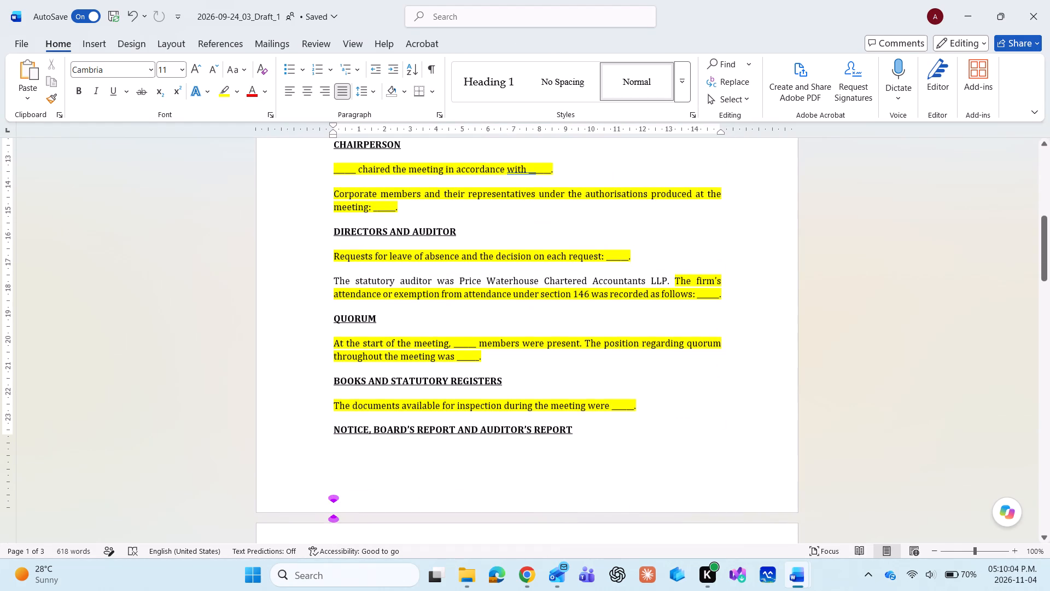
pyautogui.press('Down')
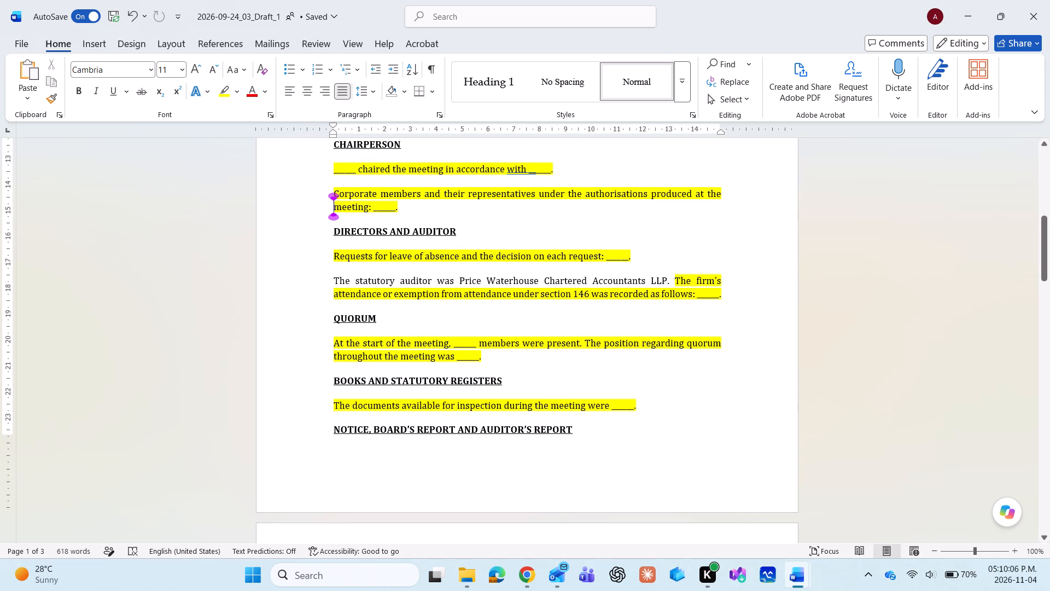
pyautogui.hotkey('alt', 'Tab')
pyautogui.scroll(-3, 192, 273)
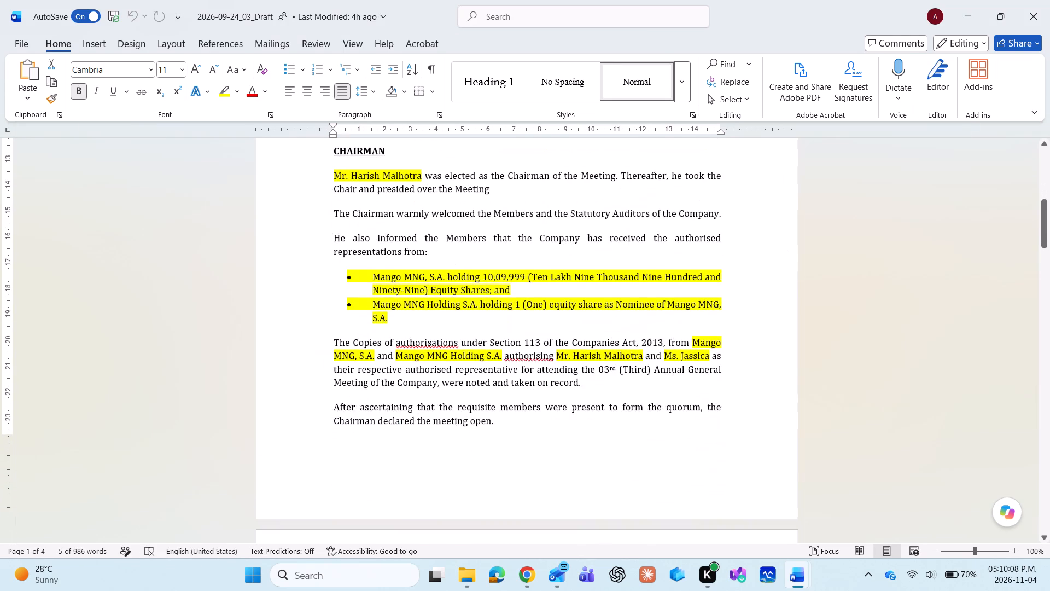
pyautogui.hotkey('alt', 'Tab')
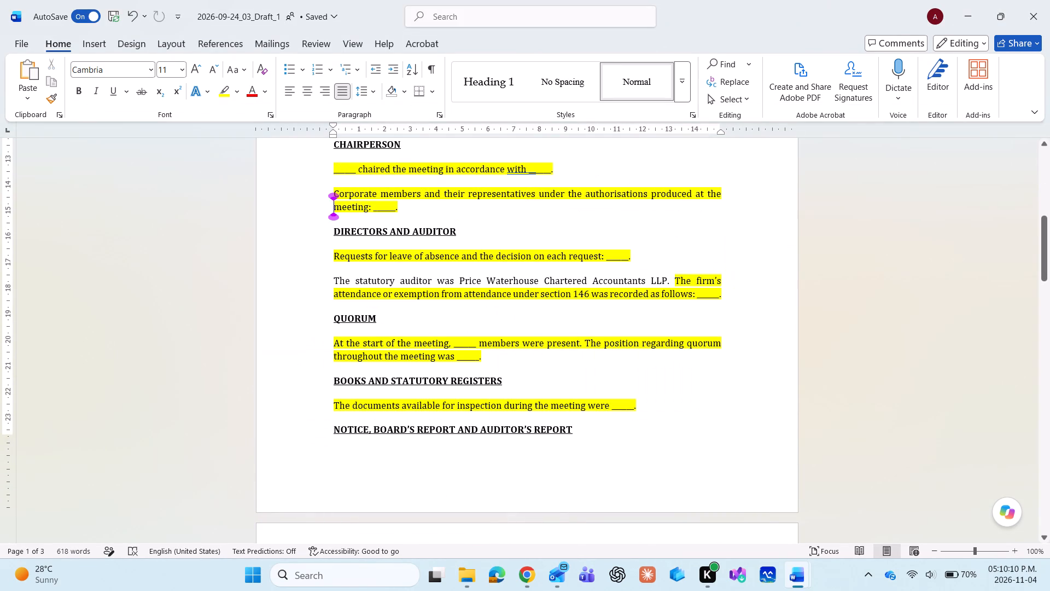
pyautogui.hotkey('alt', 'Tab')
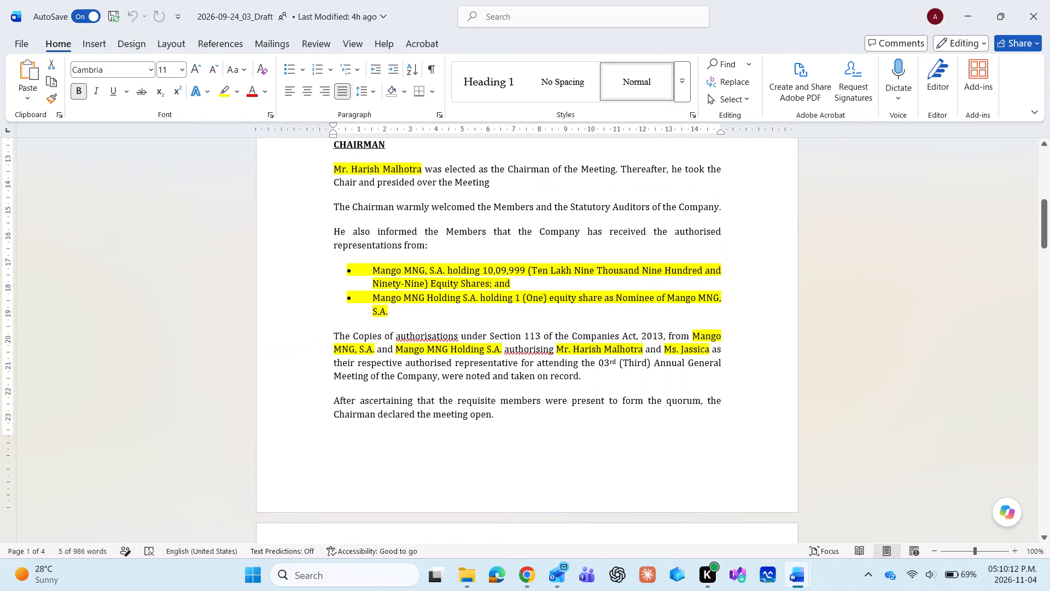
pyautogui.hotkey('alt', 'Tab')
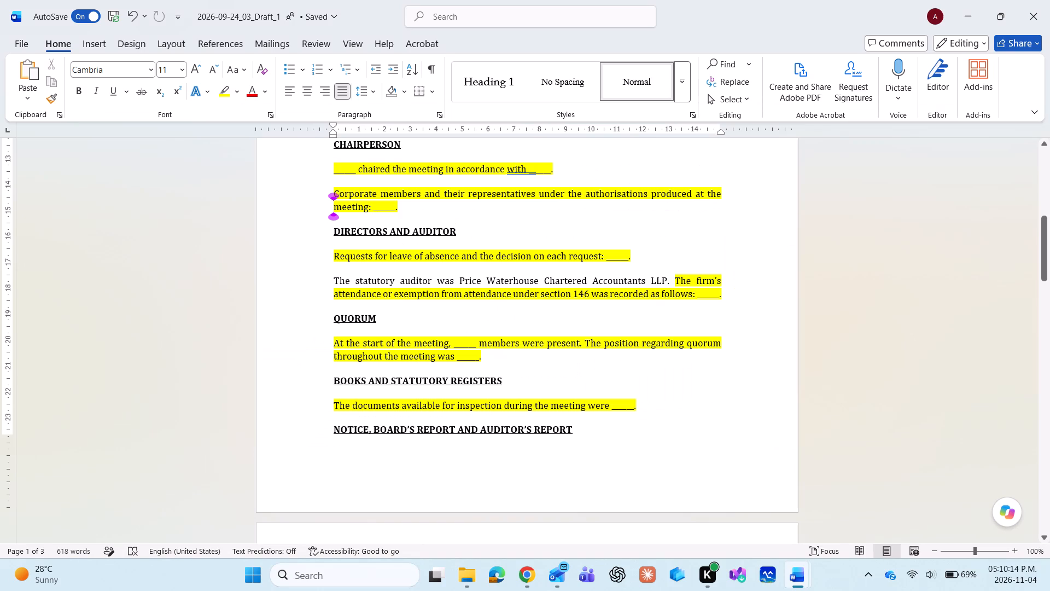
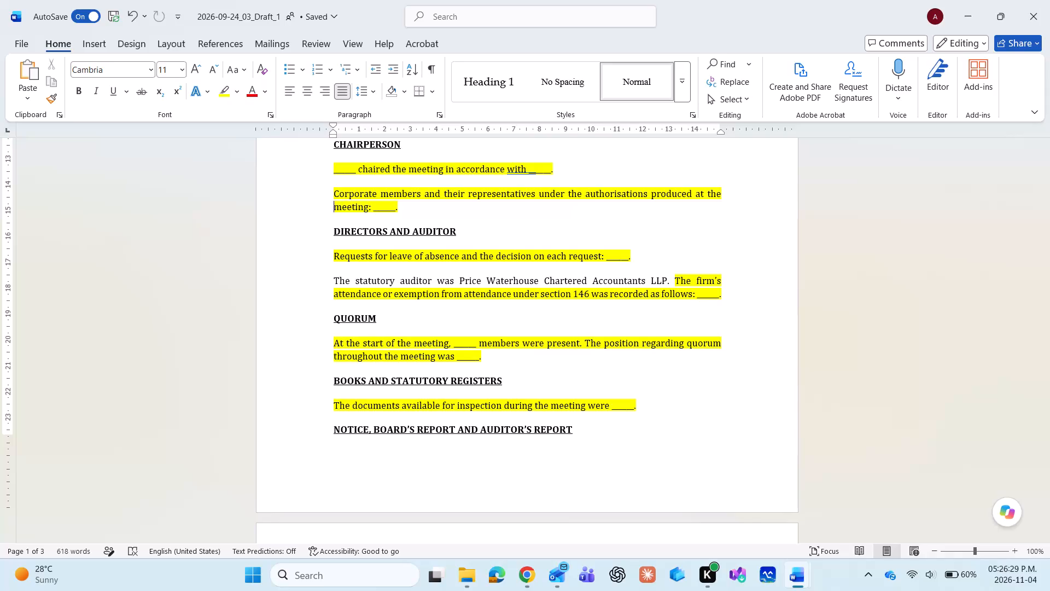
# Review the highlighted sentence on corporate members and their representatives in the Chairperson section of the Draft_1 minutes.
pyautogui.press('Right')
pyautogui.press('Right')
pyautogui.press('Right')
pyautogui.press('Right')
pyautogui.press('Right')
pyautogui.press('Right')
pyautogui.press('Right')
pyautogui.press('Right')
pyautogui.press('Right')
pyautogui.press('Right')
pyautogui.press('Right')
pyautogui.press('Right')
pyautogui.press('Right')
pyautogui.press('Right')
pyautogui.press('Right')
pyautogui.press('Right')
pyautogui.press('Right')
pyautogui.press('Right')
pyautogui.press('Right')
pyautogui.press('Right')
pyautogui.press('Right')
pyautogui.press('Right')
pyautogui.press('Right')
pyautogui.press('Right')
pyautogui.press('Right')
pyautogui.press('Right')
pyautogui.press('Right')
pyautogui.press('Right')
pyautogui.press('Right')
pyautogui.press('Right')
pyautogui.press('Right')
pyautogui.press('Right')
pyautogui.press('Right')
pyautogui.press('Right')
pyautogui.press('Right')
pyautogui.press('Right')
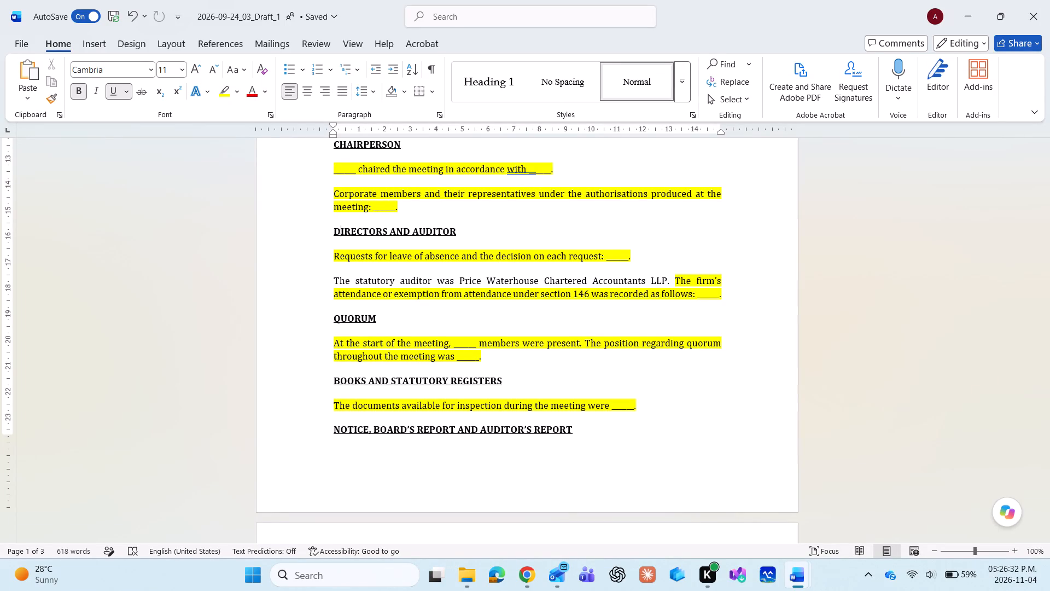
# Review the leave-of-absence sentence and its blank under the Directors and Auditor heading.
pyautogui.press('Right')
pyautogui.press('Right')
pyautogui.press('Right')
pyautogui.press('Right')
pyautogui.press('Right')
pyautogui.press('Right')
pyautogui.press('Right')
pyautogui.press('Right')
pyautogui.press('Right')
pyautogui.press('Right')
pyautogui.press('Right')
pyautogui.press('Right')
pyautogui.press('Right')
pyautogui.press('Right')
pyautogui.press('Right')
pyautogui.press('Right')
pyautogui.press('Right')
pyautogui.press('Right')
pyautogui.press('Right')
pyautogui.press('Right')
pyautogui.press('Right')
pyautogui.press('Right')
pyautogui.press('Right')
pyautogui.press('Right')
pyautogui.press('Right')
pyautogui.press('Right')
pyautogui.press('Right')
pyautogui.press('Right')
pyautogui.press('Right')
pyautogui.press('Right')
pyautogui.press('Right')
pyautogui.press('Right')
pyautogui.press('Right')
pyautogui.press('Right')
pyautogui.press('Right')
pyautogui.press('Right')
pyautogui.press('Right')
pyautogui.press('Right')
pyautogui.press('Right')
pyautogui.press('Right')
pyautogui.press('Right')
pyautogui.press('Right')
pyautogui.press('Right')
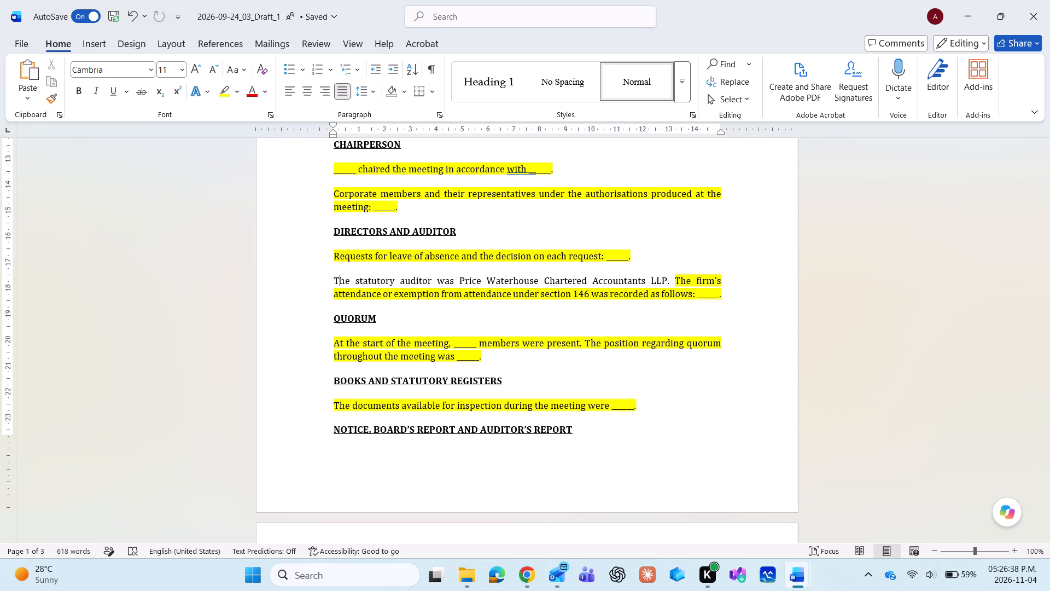
# Review the statutory auditor paragraph, including the section 146 attendance or exemption blank, up to the Quorum heading.
pyautogui.press('Left')
pyautogui.press('Right')
pyautogui.press('Right')
pyautogui.press('Right')
pyautogui.press('Right')
pyautogui.press('Right')
pyautogui.press('Right')
pyautogui.press('Right')
pyautogui.press('Right')
pyautogui.press('Right')
pyautogui.press('Right')
pyautogui.press('Right')
pyautogui.press('Right')
pyautogui.press('Right')
pyautogui.press('Right')
pyautogui.press('Right')
pyautogui.press('Right')
pyautogui.press('Right')
pyautogui.press('Right')
pyautogui.press('Right')
pyautogui.press('Right')
pyautogui.press('Right')
pyautogui.press('Right')
pyautogui.press('Right')
pyautogui.press('Right')
pyautogui.press('Right')
pyautogui.press('Right')
pyautogui.press('Right')
pyautogui.press('Right')
pyautogui.press('Right')
pyautogui.press('Right')
pyautogui.press('Right')
pyautogui.press('Right')
pyautogui.press('Right')
pyautogui.press('Right')
pyautogui.press('Right')
pyautogui.press('Right')
pyautogui.press('Right')
pyautogui.press('Right')
pyautogui.press('Right')
pyautogui.press('Right')
pyautogui.press('Right')
pyautogui.press('Right')
pyautogui.press('Right')
pyautogui.press('Right')
pyautogui.press('Right')
pyautogui.press('Right')
pyautogui.press('Right')
pyautogui.press('Right')
pyautogui.press('Right')
pyautogui.press('Right')
pyautogui.press('Right')
pyautogui.press('Right')
pyautogui.press('Right')
pyautogui.press('Right')
pyautogui.press('Right')
pyautogui.press('Right')
pyautogui.press('Right')
pyautogui.press('Right')
pyautogui.press('Right')
pyautogui.press('Right')
pyautogui.press('Right')
pyautogui.press('Right')
pyautogui.press('Right')
pyautogui.press('Right')
pyautogui.press('Right')
pyautogui.press('Right')
pyautogui.press('Right')
pyautogui.press('Right')
pyautogui.press('Right')
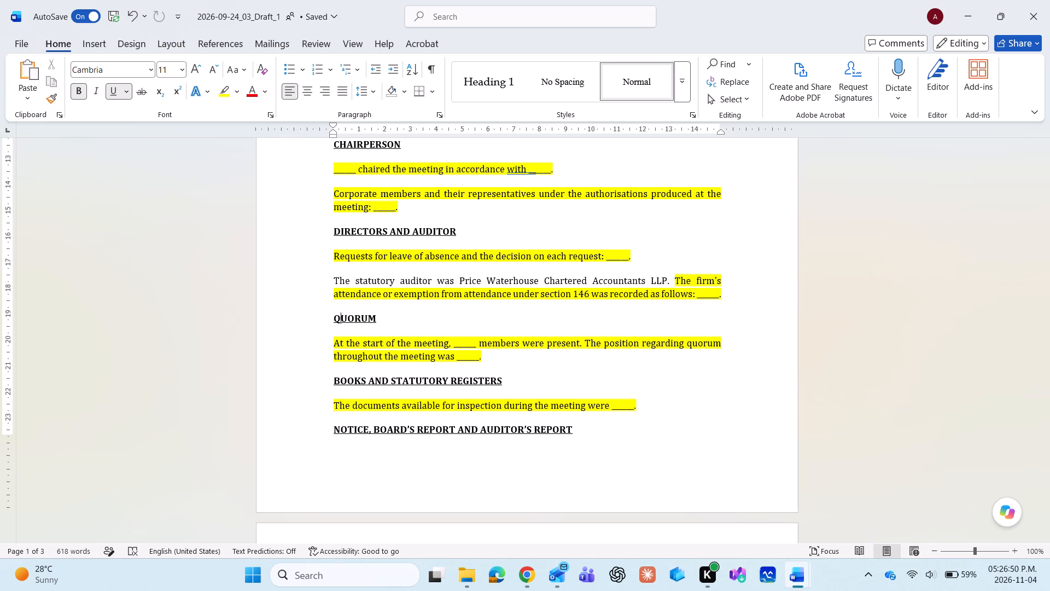
# Review the highlighted Quorum paragraph, including the blanks for members present and the quorum position throughout the meeting.
pyautogui.press('Right')
pyautogui.press('Right')
pyautogui.press('Right')
pyautogui.press('Right')
pyautogui.press('Right')
pyautogui.press('Right')
pyautogui.press('Right')
pyautogui.press('Right')
pyautogui.press('Right')
pyautogui.press('Right')
pyautogui.press('Right')
pyautogui.press('Right')
pyautogui.press('Right')
pyautogui.press('Right')
pyautogui.press('Right')
pyautogui.press('Right')
pyautogui.press('Right')
pyautogui.press('Right')
pyautogui.press('Right')
pyautogui.press('Right')
pyautogui.press('Left')
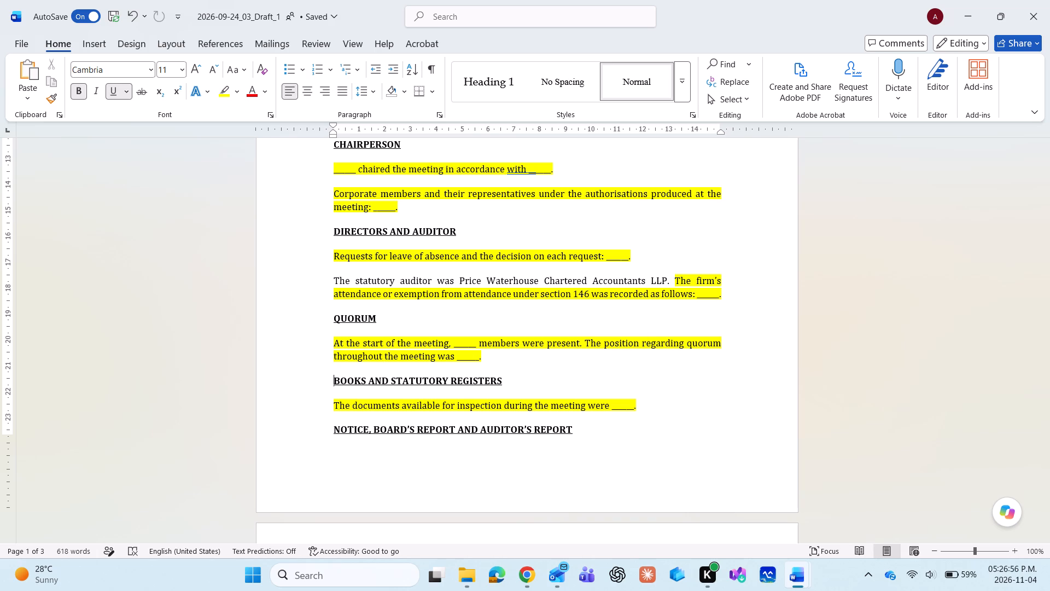
# Review the Books and Statutory Registers heading and its highlighted sentence on the documents available for inspection.
pyautogui.press('Right')
pyautogui.press('Right')
pyautogui.press('Right')
pyautogui.press('Right')
pyautogui.press('Right')
pyautogui.press('Right')
pyautogui.press('Right')
pyautogui.press('Right')
pyautogui.press('Right')
pyautogui.press('Right')
pyautogui.press('Right')
pyautogui.press('Right')
pyautogui.press('Right')
pyautogui.press('Right')
pyautogui.press('Right')
pyautogui.press('Right')
pyautogui.press('Right')
pyautogui.press('Right')
pyautogui.press('Right')
pyautogui.press('Right')
pyautogui.press('Right')
pyautogui.press('Right')
pyautogui.press('Right')
pyautogui.press('Right')
pyautogui.press('Right')
pyautogui.press('Right')
pyautogui.press('Right')
pyautogui.press('Right')
pyautogui.press('Right')
pyautogui.press('Right')
pyautogui.press('Right')
pyautogui.press('Right')
pyautogui.press('Right')
pyautogui.press('Right')
pyautogui.press('Right')
pyautogui.press('Right')
pyautogui.press('Right')
pyautogui.press('Right')
pyautogui.press('Right')
pyautogui.press('Right')
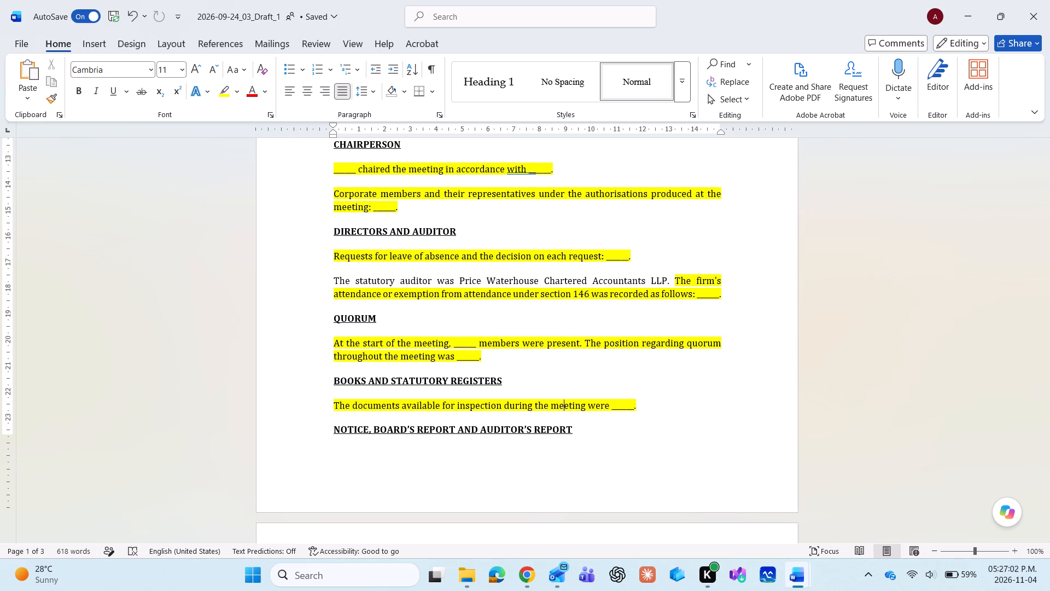
# Read on past the inspection-documents blank to the opening of the Notice, Board's Report and Auditor's Report section.
pyautogui.press('Right')
pyautogui.press('Right')
pyautogui.press('Right')
pyautogui.press('Right')
pyautogui.press('Right')
pyautogui.press('Right')
pyautogui.press('Right')
pyautogui.press('Right')
pyautogui.press('Right')
pyautogui.press('Right')
pyautogui.press('Right')
pyautogui.press('Right')
pyautogui.press('Right')
pyautogui.press('Right')
pyautogui.press('Right')
pyautogui.press('Right')
pyautogui.press('Right')
pyautogui.press('Right')
pyautogui.press('Right')
pyautogui.press('Right')
pyautogui.press('Right')
pyautogui.press('Right')
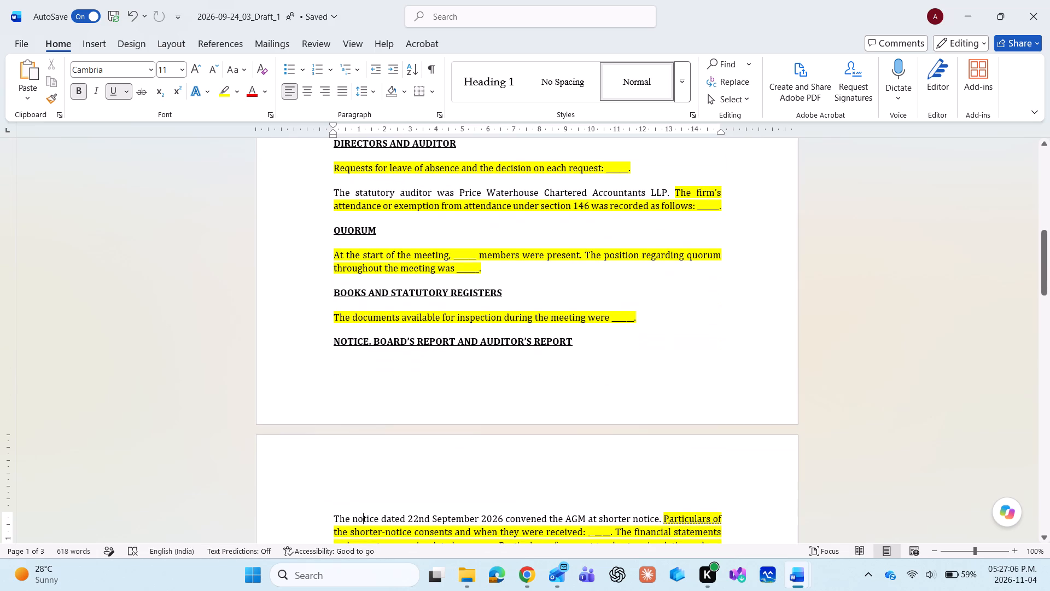
pyautogui.press('Left')
pyautogui.press('Left')
pyautogui.press('Left')
pyautogui.press('Left')
pyautogui.press('Left')
pyautogui.press('Left')
pyautogui.press('Down')
# Review the shorter-notice and Auditor's Report paragraphs and the highlighted proposer and seconder blanks under Item No. 1.
pyautogui.press('Down')
pyautogui.press('Down')
pyautogui.press('Down')
pyautogui.press('Down')
pyautogui.press('Down')
pyautogui.press('Down')
pyautogui.press('Down')
pyautogui.press('Down')
pyautogui.press('Down')
pyautogui.press('Down')
pyautogui.press('Down')
pyautogui.press('Down')
pyautogui.press('Down')
pyautogui.press('Up')
pyautogui.press('Up')
pyautogui.press('Up')
pyautogui.press('Up')
pyautogui.press('Up')
pyautogui.press('Up')
pyautogui.press('Up')
pyautogui.press('Up')
pyautogui.press('Up')
pyautogui.press('Up')
pyautogui.press('Up')
pyautogui.press('Up')
pyautogui.press('Up')
pyautogui.press('Up')
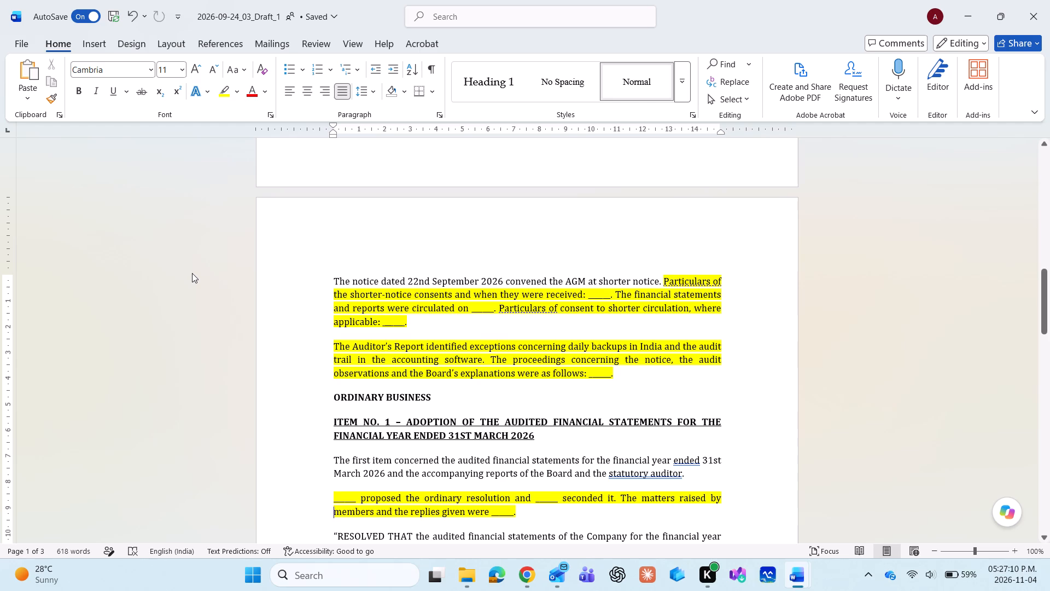
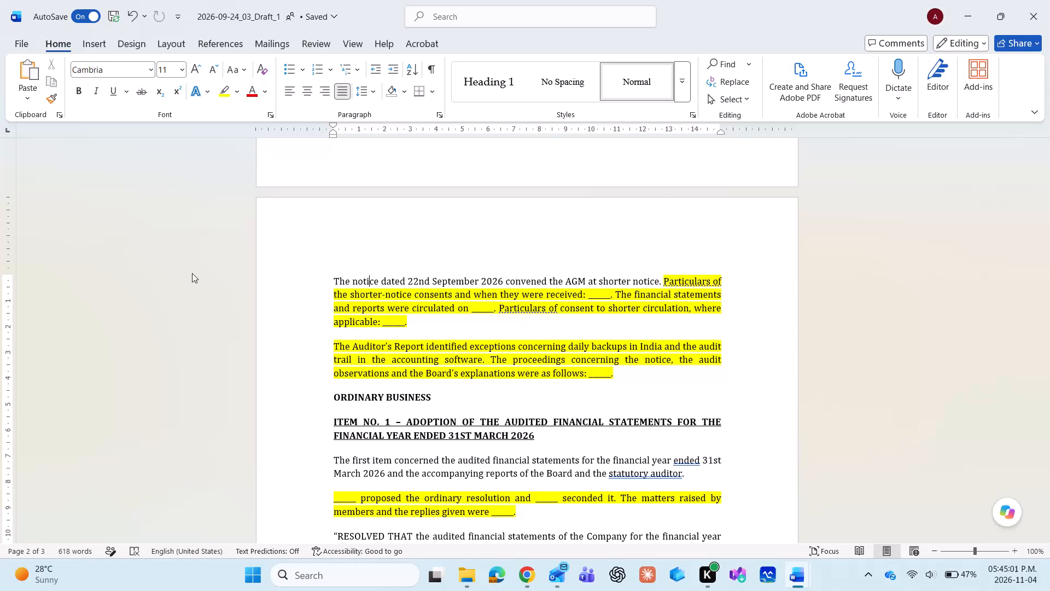
# Make the ordinal suffix in "22nd September 2026" superscript in the opening sentence on the AGM notice.
pyautogui.press('Right')
pyautogui.press('Right')
pyautogui.press('Right')
pyautogui.press('Right')
pyautogui.press('Right')
pyautogui.press('Right')
pyautogui.press('Right')
pyautogui.press('Right')
pyautogui.press('Right')
pyautogui.press('Right')
pyautogui.press('Right')
pyautogui.press('Right')
pyautogui.press('Right')
pyautogui.press('Right')
pyautogui.press('BackSpace')
pyautogui.press('space')
# Read through the rest of the notice paragraph, including the highlighted blanks on shorter-notice consents, circulation of the financial statements and shorter circulation.
pyautogui.press('Right')
pyautogui.press('Right')
pyautogui.press('Right')
pyautogui.press('Right')
pyautogui.press('Right')
pyautogui.press('Right')
pyautogui.press('Right')
pyautogui.press('Right')
pyautogui.press('Right')
pyautogui.press('Right')
pyautogui.press('Right')
pyautogui.press('Right')
pyautogui.press('Right')
pyautogui.press('Right')
pyautogui.press('Right')
pyautogui.press('Right')
pyautogui.press('Right')
pyautogui.press('Right')
pyautogui.press('Right')
pyautogui.press('Right')
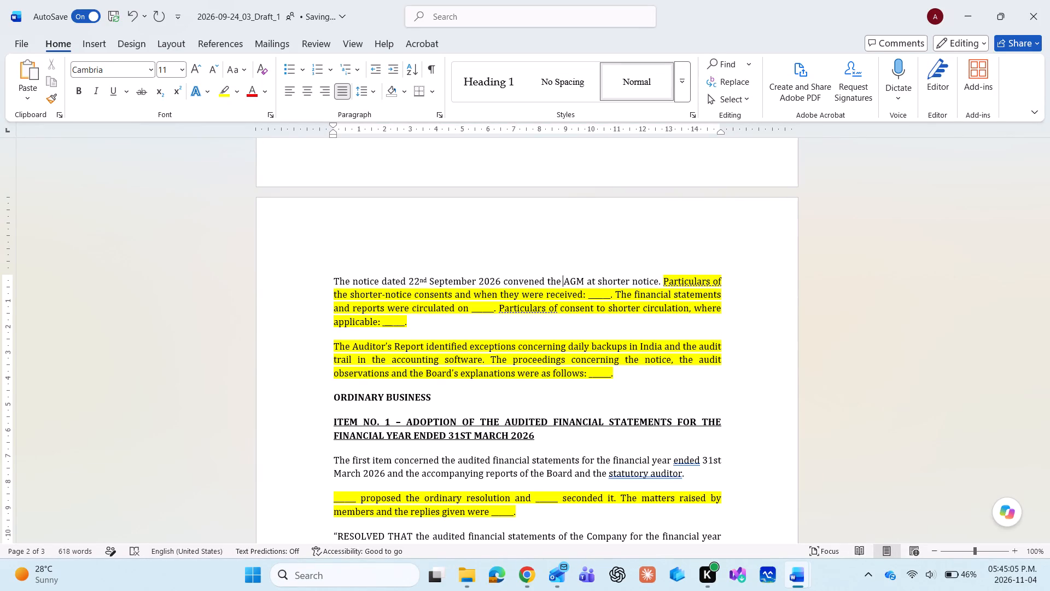
pyautogui.press('Right')
pyautogui.press('Right')
pyautogui.press('Right')
pyautogui.press('Right')
pyautogui.press('Right')
pyautogui.press('Right')
pyautogui.press('Right')
pyautogui.press('Right')
pyautogui.press('Right')
pyautogui.press('Right')
pyautogui.press('Right')
pyautogui.press('Right')
pyautogui.press('Right')
pyautogui.press('Right')
pyautogui.press('Right')
pyautogui.press('Right')
pyautogui.press('Right')
pyautogui.press('Right')
pyautogui.press('Right')
pyautogui.press('Right')
pyautogui.press('Down')
pyautogui.press('Down')
pyautogui.press('Right')
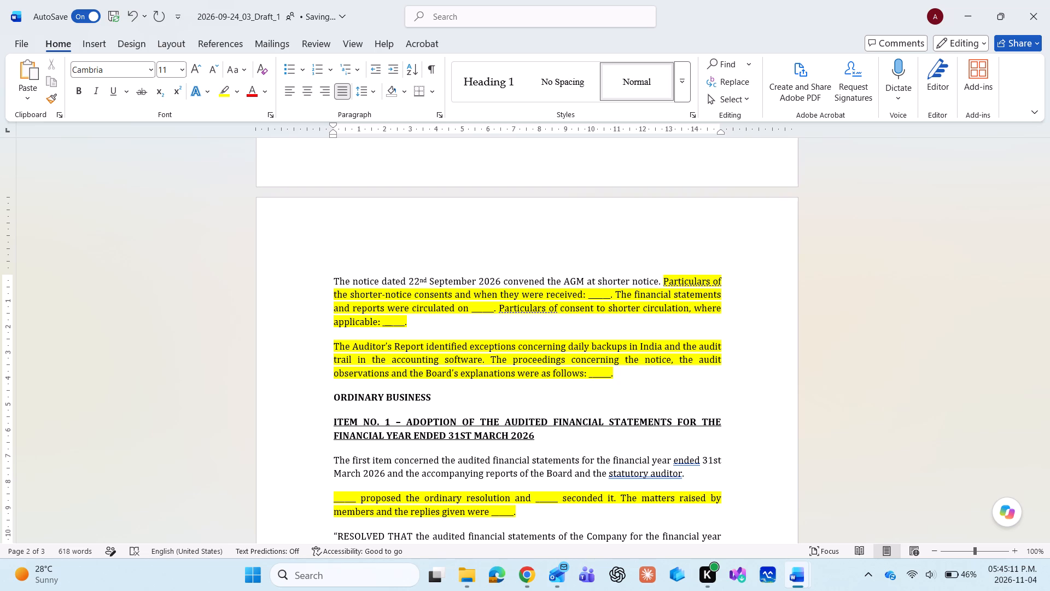
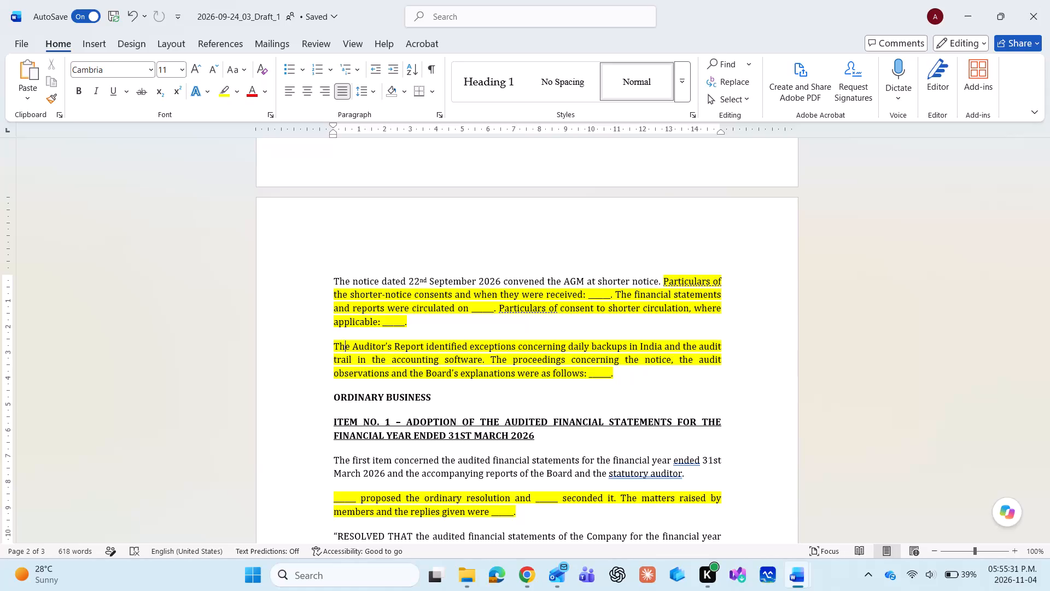
# Read through the highlighted paragraph on the Auditor's Report exceptions, the audit observations and the Board's explanations.
pyautogui.press('Right')
pyautogui.press('Right')
pyautogui.press('Right')
pyautogui.press('Right')
pyautogui.press('Right')
pyautogui.press('Right')
pyautogui.press('Right')
pyautogui.press('Right')
pyautogui.press('Right')
pyautogui.press('Right')
pyautogui.press('Right')
pyautogui.press('Right')
pyautogui.press('Right')
pyautogui.press('Right')
pyautogui.press('Right')
pyautogui.press('Right')
pyautogui.press('Right')
pyautogui.press('Right')
pyautogui.press('Right')
pyautogui.press('Right')
pyautogui.press('Down')
pyautogui.press('Down')
pyautogui.press('Right')
# Replace the capital "ST" after 31 in the Item No. 1 heading's year-end date with a lowercase superscript "st".
pyautogui.press('Down')
pyautogui.press('Down')
pyautogui.press('Down')
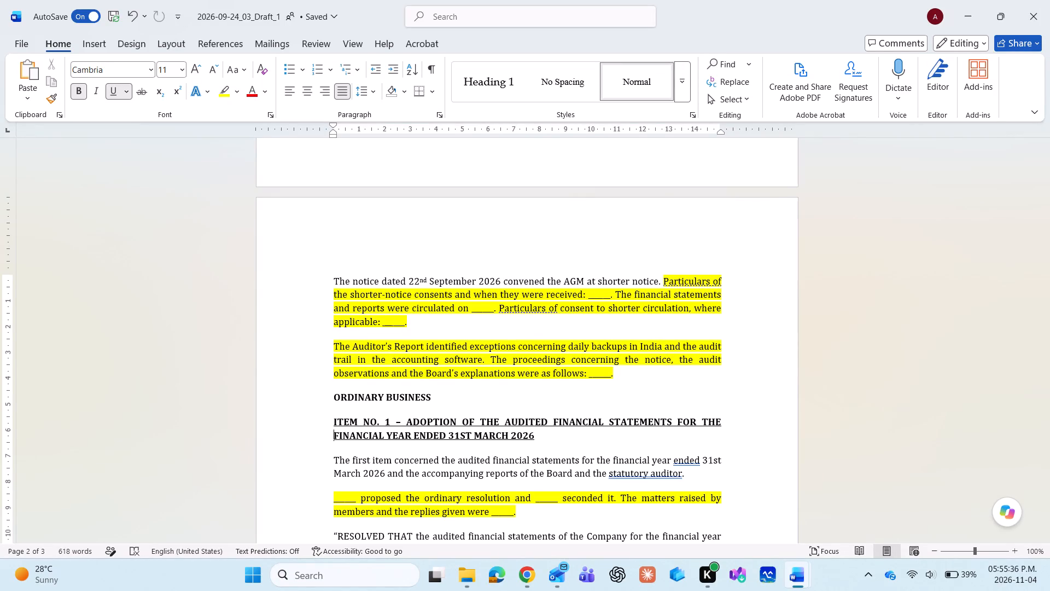
pyautogui.press('Down')
pyautogui.press('Up')
pyautogui.press('Up')
pyautogui.press('Right')
pyautogui.press('Right')
pyautogui.press('Right')
pyautogui.press('Right')
pyautogui.press('Right')
pyautogui.press('Right')
pyautogui.press('Right')
pyautogui.press('Right')
pyautogui.press('Right')
pyautogui.press('Right')
pyautogui.press('Right')
pyautogui.press('Right')
pyautogui.press('Right')
pyautogui.press('Right')
pyautogui.press('Right')
pyautogui.press('Right')
pyautogui.press('Right')
pyautogui.press('Right')
pyautogui.press('Right')
pyautogui.press('Right')
pyautogui.press('Left')
pyautogui.press('BackSpace')
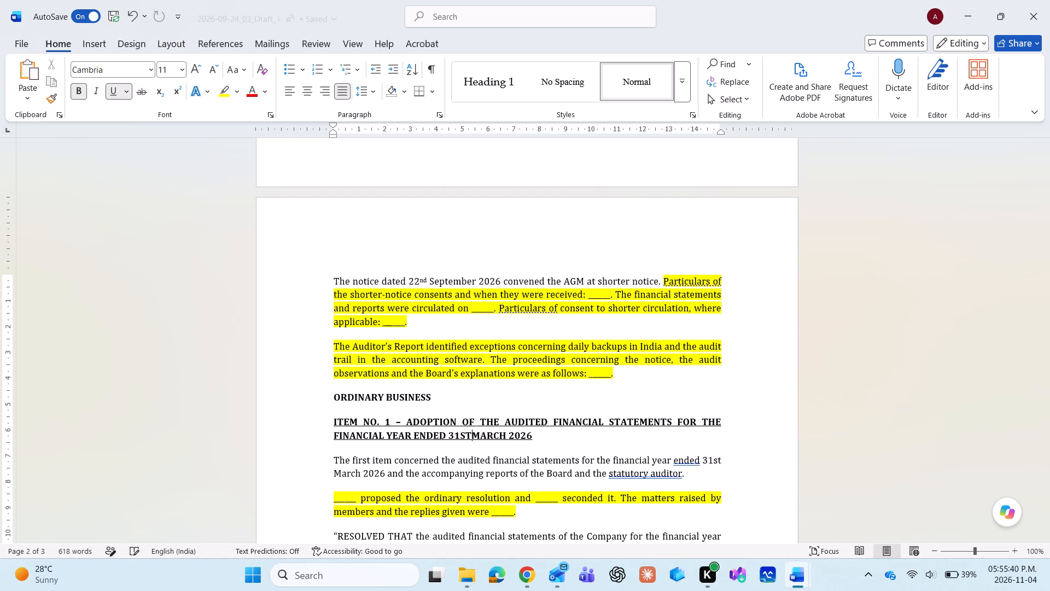
pyautogui.press('BackSpace')
pyautogui.press('BackSpace')
pyautogui.write('st')
pyautogui.press('space')
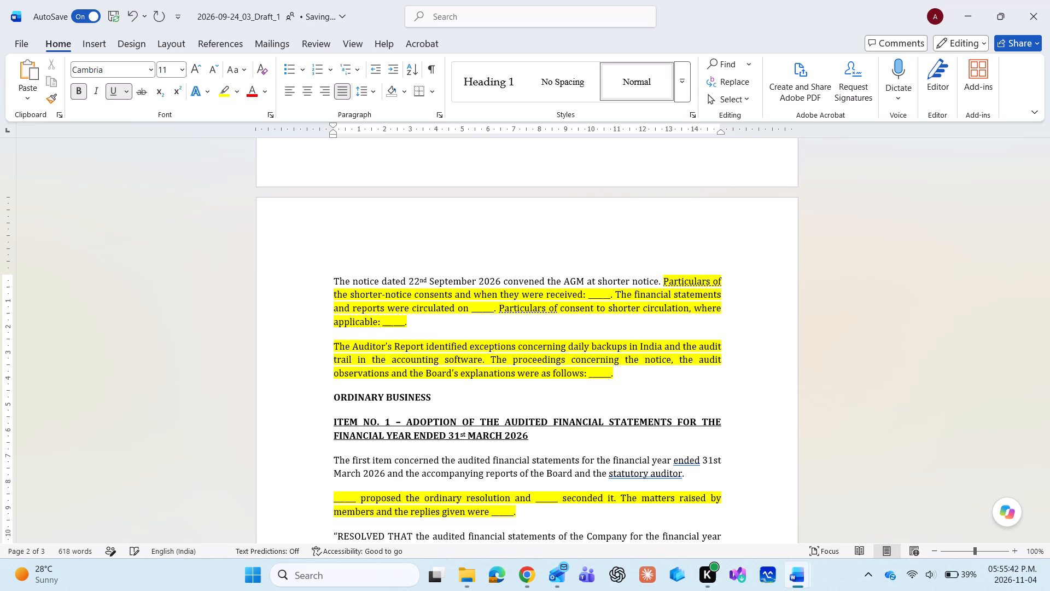
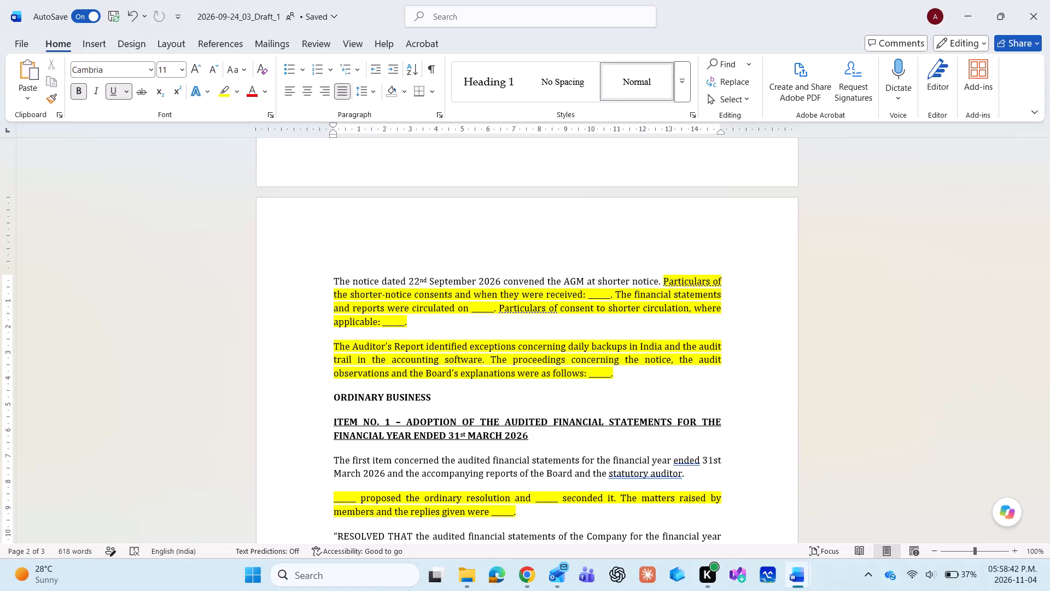
# Convert the "st" after 31 to superscript in the Item No. 1 opening sentence on the audited financial statements.
pyautogui.press('Right')
pyautogui.press('Right')
pyautogui.press('Right')
pyautogui.press('Right')
pyautogui.press('Right')
pyautogui.press('Right')
pyautogui.press('Right')
pyautogui.press('Right')
pyautogui.press('Right')
pyautogui.press('Right')
pyautogui.press('Right')
pyautogui.press('Right')
pyautogui.press('Right')
pyautogui.press('Right')
pyautogui.press('Right')
pyautogui.press('Right')
pyautogui.press('Right')
pyautogui.press('Right')
pyautogui.press('Right')
pyautogui.press('Right')
pyautogui.press('Right')
pyautogui.press('Right')
pyautogui.press('Right')
pyautogui.press('Right')
pyautogui.press('Right')
pyautogui.press('Right')
pyautogui.press('Right')
pyautogui.press('Right')
pyautogui.press('Right')
pyautogui.press('Right')
pyautogui.press('Right')
pyautogui.press('Right')
pyautogui.press('Right')
pyautogui.press('Right')
pyautogui.press('Left')
pyautogui.press('Left')
pyautogui.press('Left')
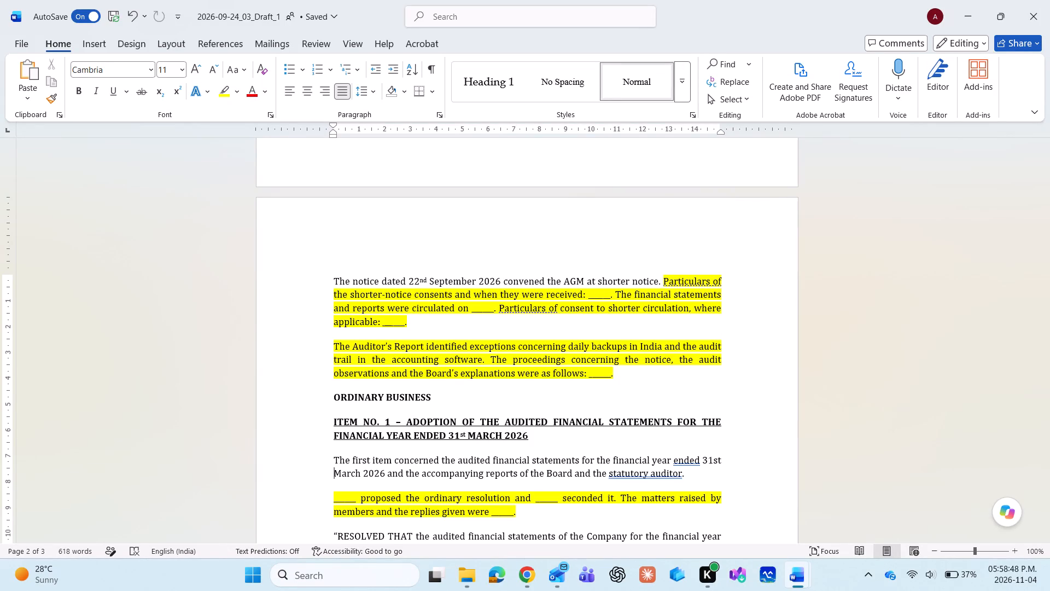
pyautogui.press('Left')
pyautogui.press('Right')
pyautogui.press('BackSpace')
pyautogui.press('space')
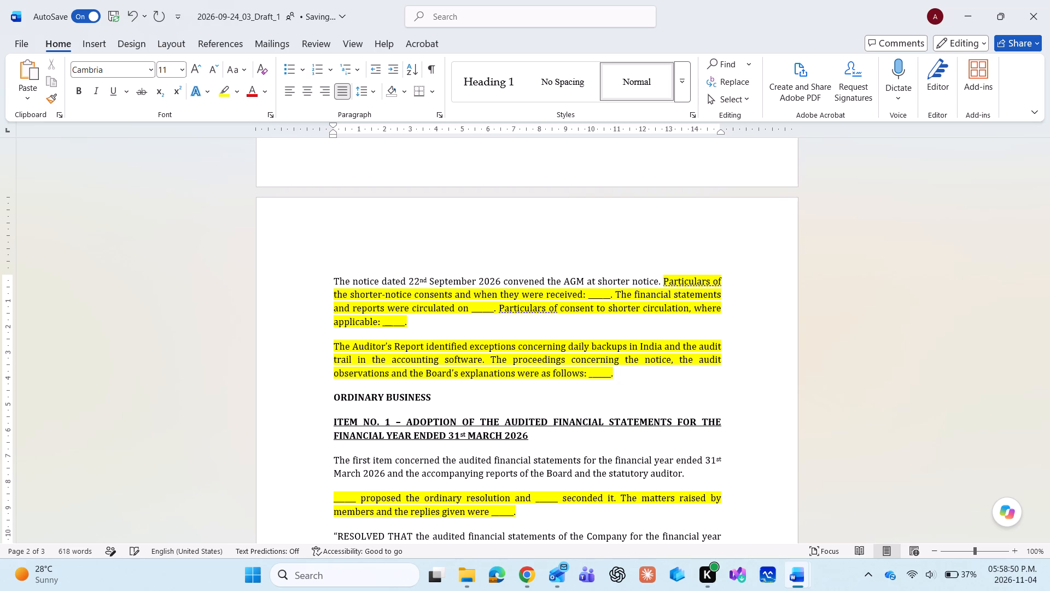
# Read on through the rest of the Item No. 1 opening sentence, covering the Board's and statutory auditor's reports.
pyautogui.press('Right')
pyautogui.press('Right')
pyautogui.press('Right')
pyautogui.press('Right')
pyautogui.press('Right')
pyautogui.press('Right')
pyautogui.press('Right')
pyautogui.press('Right')
pyautogui.press('Right')
pyautogui.press('Right')
pyautogui.press('Right')
pyautogui.press('Right')
pyautogui.press('Right')
pyautogui.press('Right')
pyautogui.press('Right')
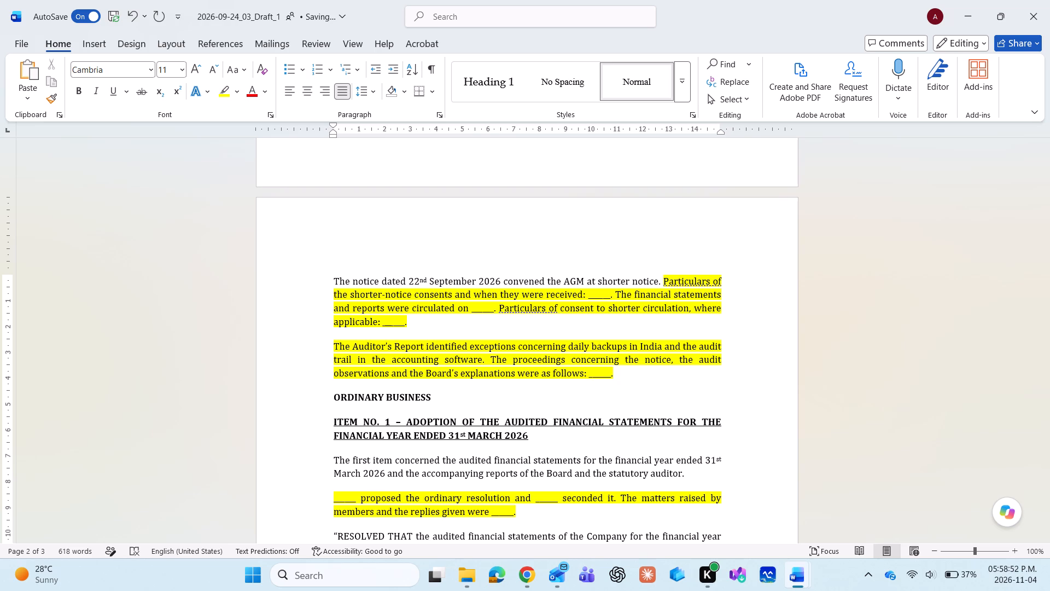
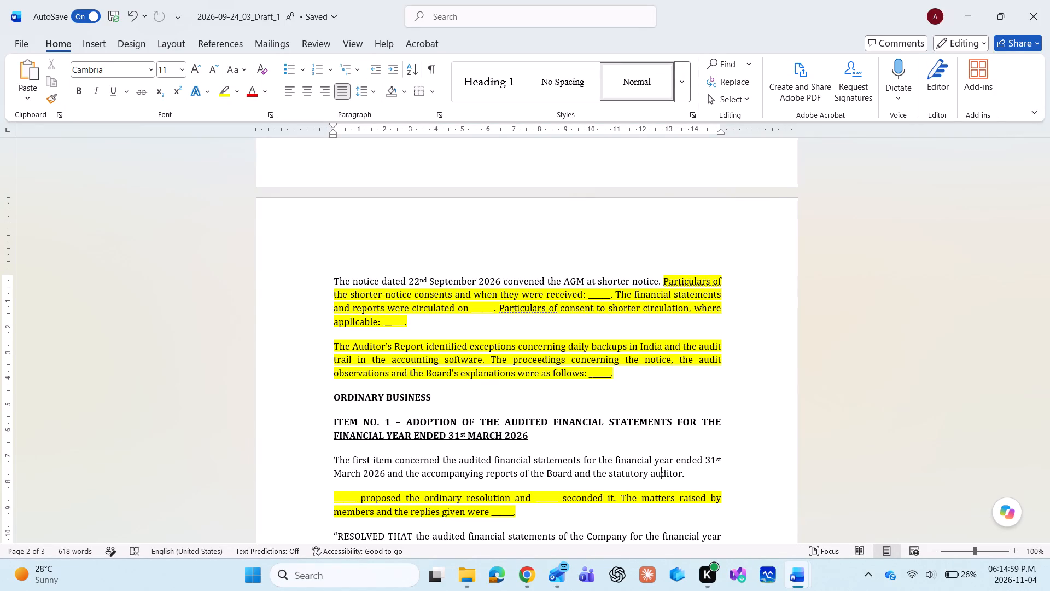
# Read through the highlighted Item No. 1 paragraph on the proposer, the seconder, and the members' matters and replies.
pyautogui.press('Right')
pyautogui.press('Right')
pyautogui.press('Right')
pyautogui.press('Right')
pyautogui.press('Right')
pyautogui.press('Right')
pyautogui.press('Right')
pyautogui.press('Right')
pyautogui.press('Right')
pyautogui.press('Right')
pyautogui.press('Right')
pyautogui.press('Right')
pyautogui.press('Right')
pyautogui.press('Right')
pyautogui.press('Left')
pyautogui.press('Left')
pyautogui.press('Left')
pyautogui.press('Left')
pyautogui.press('Left')
pyautogui.press('Left')
pyautogui.press('Left')
pyautogui.press('Right')
pyautogui.press('Right')
pyautogui.press('Right')
pyautogui.press('Right')
pyautogui.press('Right')
pyautogui.press('Right')
pyautogui.press('Right')
pyautogui.press('Right')
pyautogui.press('Right')
pyautogui.press('Right')
pyautogui.press('Right')
pyautogui.press('Right')
pyautogui.press('Right')
pyautogui.press('Right')
pyautogui.press('Right')
pyautogui.press('Right')
pyautogui.press('Right')
pyautogui.press('Right')
pyautogui.press('Right')
pyautogui.press('Right')
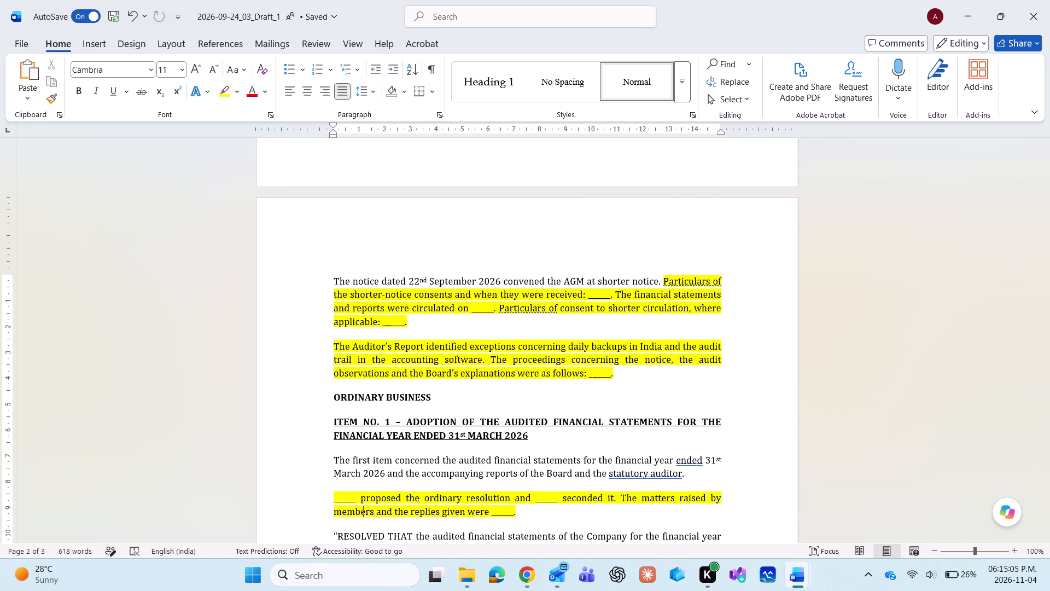
# Make the opening words "RESOLVED THAT" of the Item No. 1 resolution bold, including the opening quotation mark.
pyautogui.press('Left')
pyautogui.hotkey('shift', 'Right')
pyautogui.hotkey('shift', 'Right')
pyautogui.hotkey('shift', 'Right')
pyautogui.hotkey('shift', 'Right')
pyautogui.hotkey('shift', 'Right')
pyautogui.hotkey('shift', 'Right')
pyautogui.hotkey('shift', 'Right')
pyautogui.hotkey('shift', 'Right')
pyautogui.hotkey('shift', 'Right')
pyautogui.hotkey('shift', 'Right')
pyautogui.hotkey('shift', 'Right')
pyautogui.hotkey('shift', 'Right')
pyautogui.hotkey('shift', 'Right')
pyautogui.hotkey('shift', 'Right')
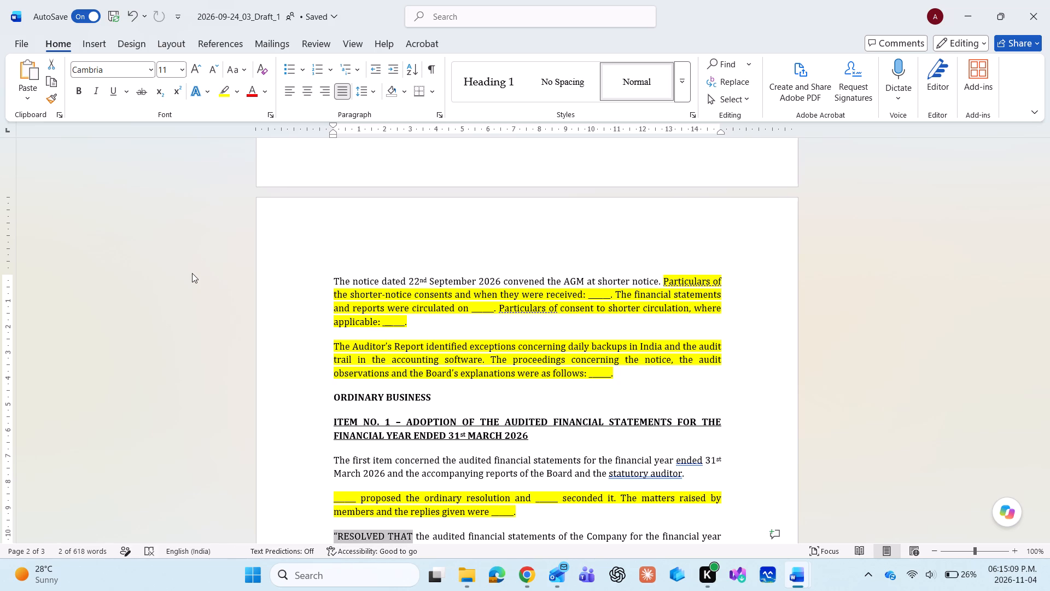
pyautogui.hotkey('ctrl', 'b')
# Convert the "st" after 31 to superscript in the financial year date of the Item No. 1 resolution.
pyautogui.press('Right')
pyautogui.press('Right')
pyautogui.press('Right')
pyautogui.press('Right')
pyautogui.press('Right')
pyautogui.press('Right')
pyautogui.press('Right')
pyautogui.press('Right')
pyautogui.press('Right')
pyautogui.press('Right')
pyautogui.press('Right')
pyautogui.press('Right')
pyautogui.press('Right')
pyautogui.press('Right')
pyautogui.press('Right')
pyautogui.press('Right')
pyautogui.press('Right')
pyautogui.press('Right')
pyautogui.press('Right')
pyautogui.press('Right')
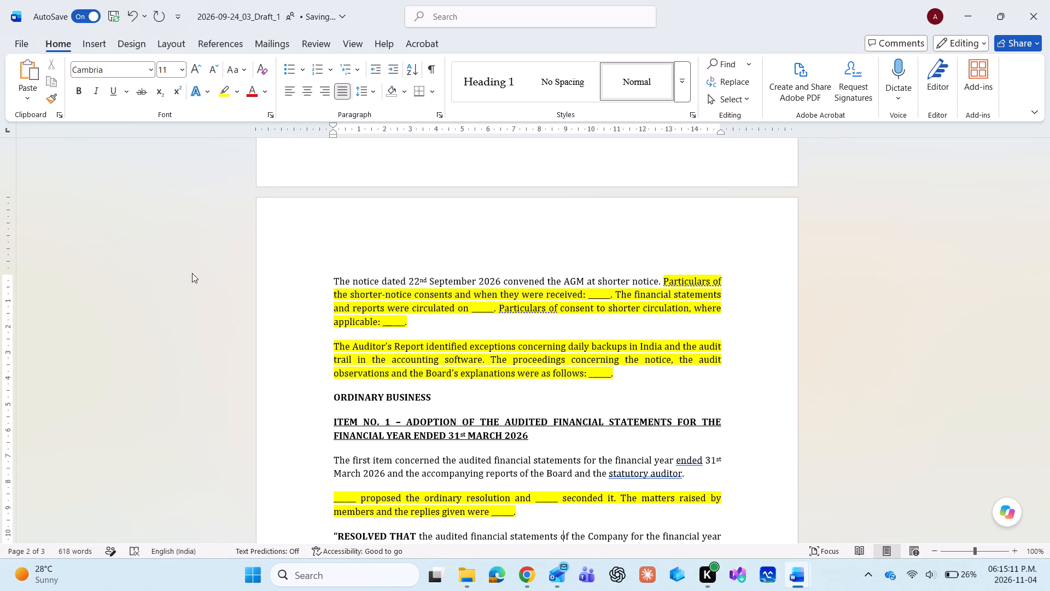
pyautogui.press('Right')
pyautogui.press('Right')
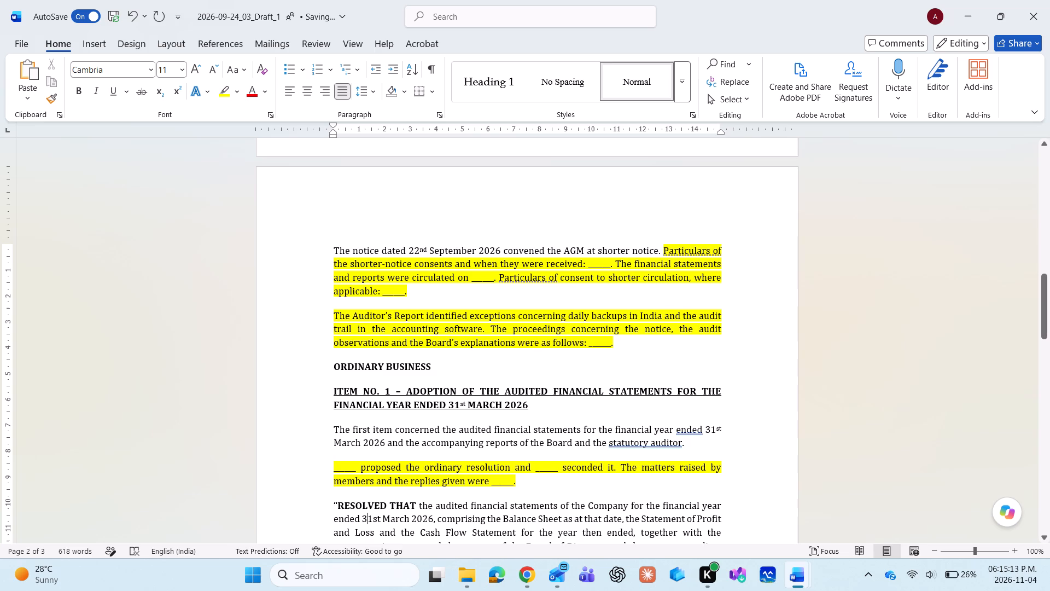
# Convert the "st" after 31 to superscript in the 31st March 2026 date of the Item No. 1 resolution.
pyautogui.press('Right')
pyautogui.press('Right')
pyautogui.press('Right')
pyautogui.press('BackSpace')
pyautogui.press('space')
# Read through the Item No. 1 resolution from the Balance Sheet wording to the accompanying notes.
pyautogui.press('Right')
pyautogui.press('Right')
pyautogui.press('Right')
pyautogui.press('Right')
pyautogui.press('Right')
pyautogui.press('Right')
pyautogui.press('Right')
pyautogui.press('Right')
pyautogui.press('Right')
pyautogui.press('Right')
pyautogui.press('Right')
pyautogui.press('Right')
pyautogui.press('Right')
pyautogui.press('Right')
pyautogui.press('Right')
pyautogui.press('Right')
pyautogui.press('Right')
pyautogui.press('Right')
pyautogui.press('Right')
pyautogui.press('Right')
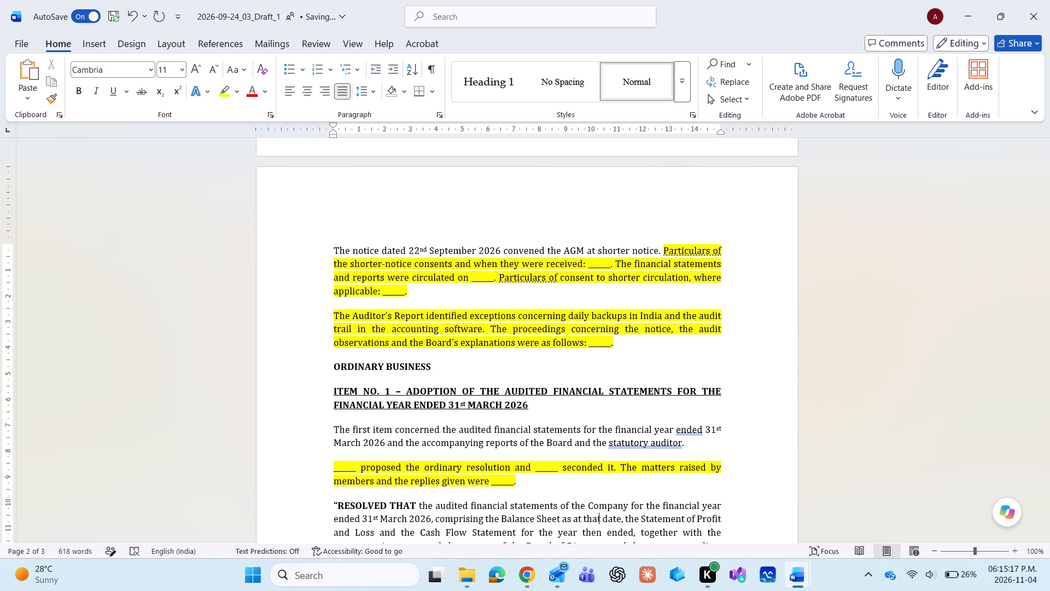
pyautogui.press('Right')
pyautogui.press('Right')
pyautogui.press('Right')
pyautogui.press('Right')
pyautogui.press('Right')
pyautogui.press('Right')
pyautogui.press('Right')
pyautogui.press('Right')
pyautogui.press('Right')
pyautogui.press('Right')
pyautogui.press('Right')
pyautogui.press('Right')
pyautogui.press('Right')
pyautogui.press('Right')
pyautogui.press('Right')
pyautogui.press('Right')
pyautogui.press('Right')
pyautogui.press('Right')
pyautogui.press('Right')
pyautogui.press('Right')
pyautogui.press('Right')
pyautogui.press('Right')
pyautogui.press('Right')
pyautogui.press('Right')
pyautogui.press('Right')
pyautogui.press('Right')
pyautogui.press('Right')
pyautogui.press('Right')
pyautogui.press('Right')
pyautogui.press('Right')
pyautogui.press('Right')
pyautogui.press('Right')
pyautogui.press('Right')
pyautogui.press('Right')
pyautogui.press('Right')
pyautogui.press('Right')
pyautogui.press('Right')
pyautogui.press('Right')
pyautogui.press('Right')
pyautogui.press('Right')
pyautogui.press('Right')
pyautogui.press('Right')
pyautogui.press('Right')
pyautogui.press('Right')
pyautogui.press('Right')
pyautogui.press('Right')
pyautogui.press('Right')
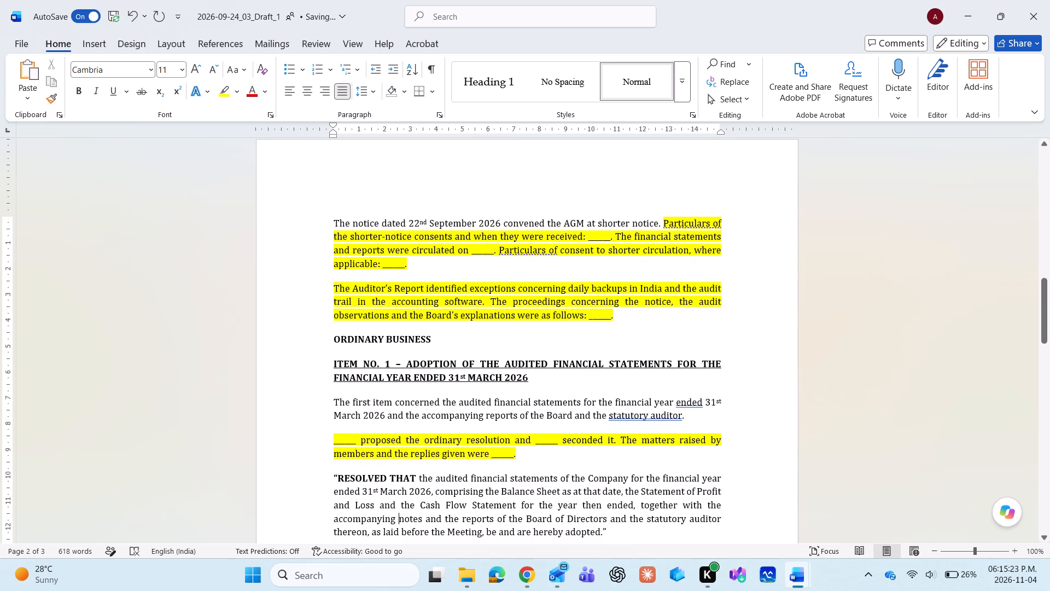
# Make the closing quotation mark at the end of the Item No. 1 resolution bold.
pyautogui.press('Down')
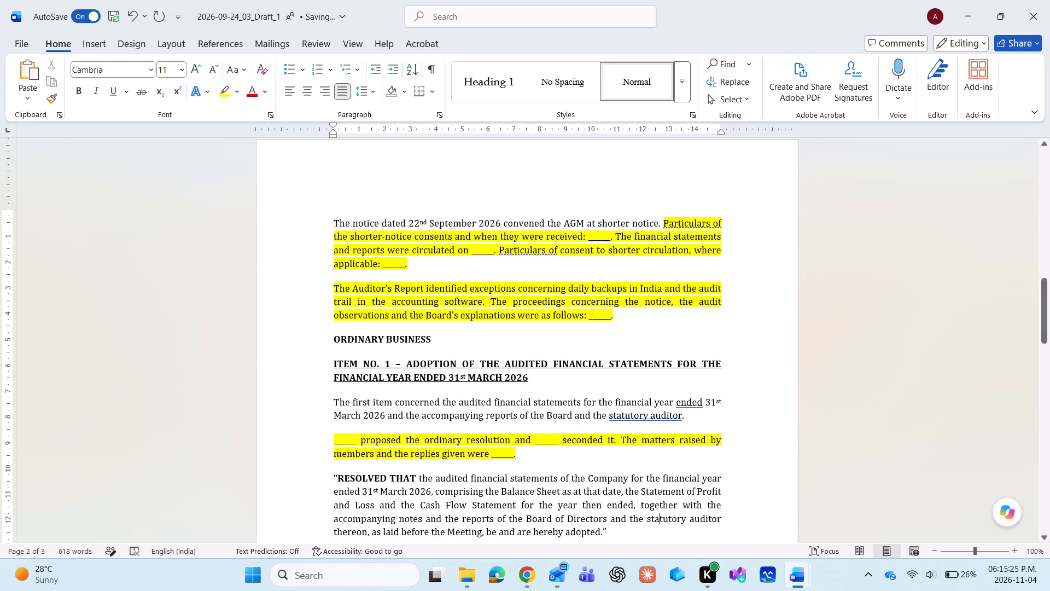
pyautogui.press('Right')
pyautogui.press('Left')
pyautogui.hotkey('shift', 'Left')
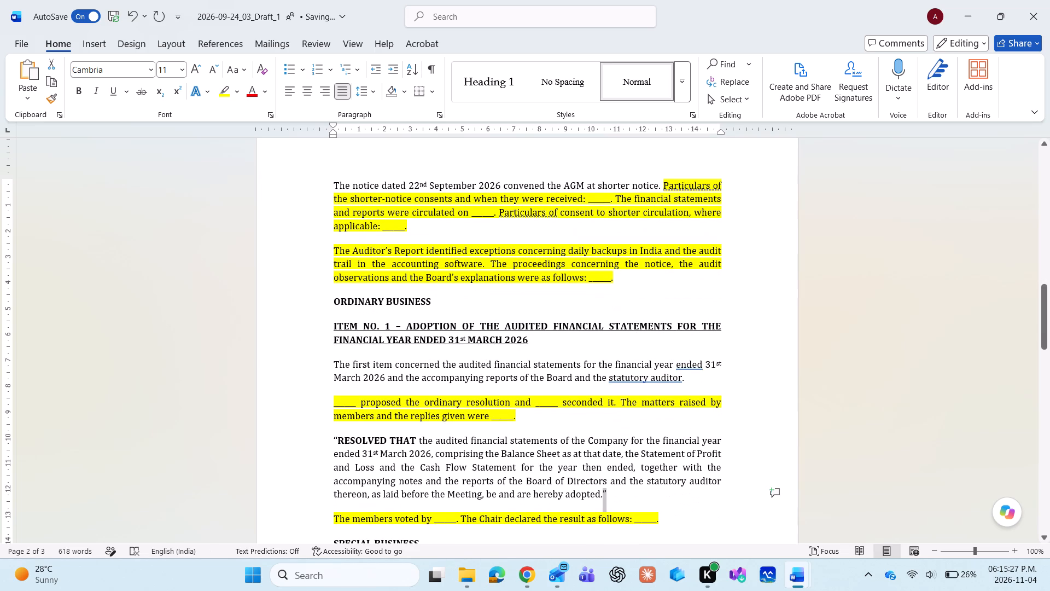
pyautogui.hotkey('ctrl', 'b')
# Convert the "th" to superscript in the 5th December 2025 date of the Item No. 2 introductory paragraph.
pyautogui.press('Right')
pyautogui.press('Right')
pyautogui.press('Right')
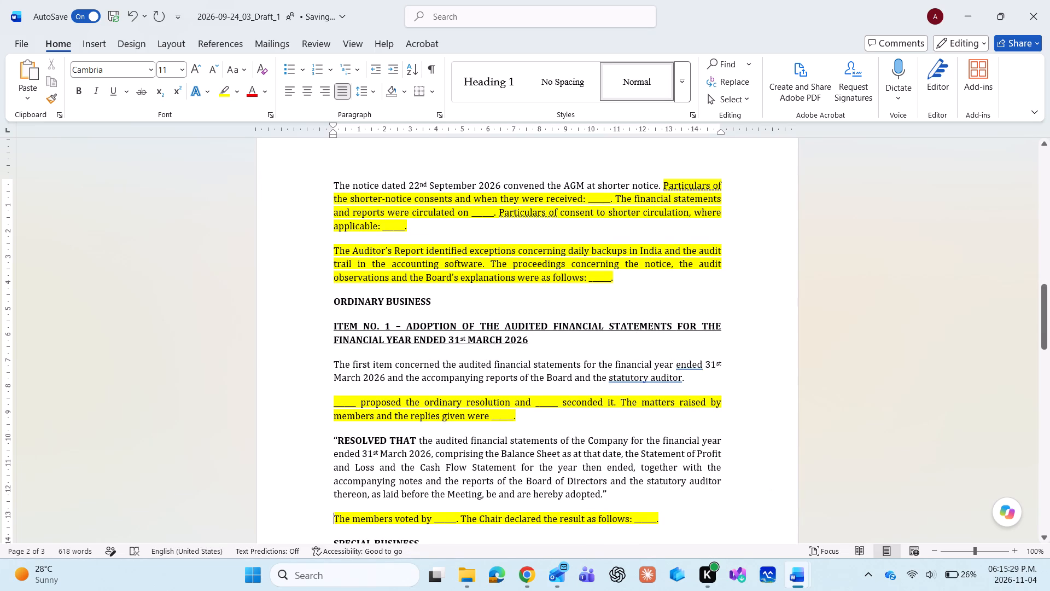
pyautogui.press('Down')
pyautogui.press('Down')
pyautogui.press('Down')
pyautogui.press('Down')
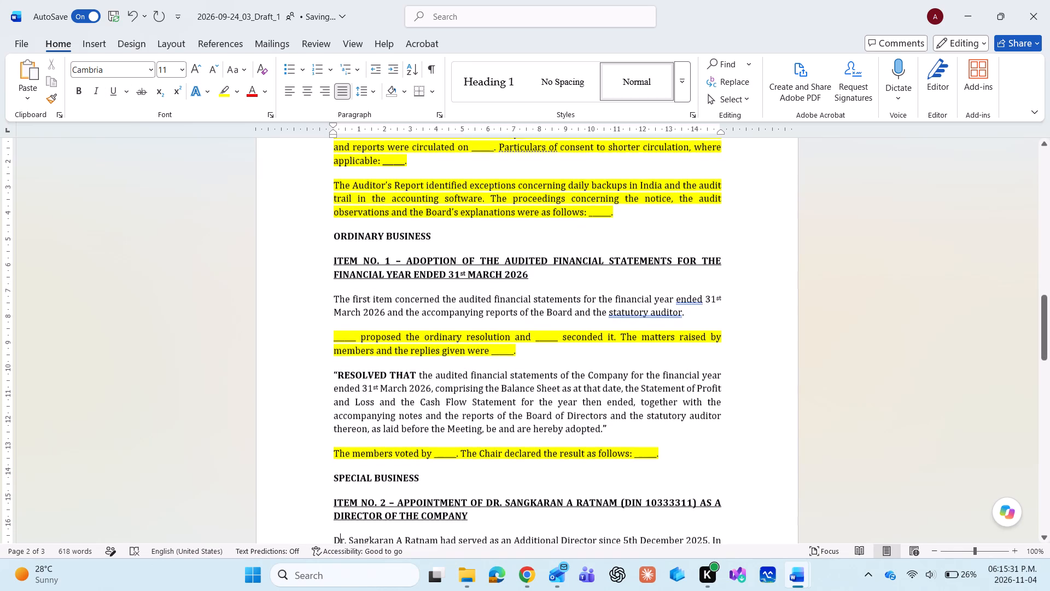
pyautogui.press('Down')
pyautogui.press('Down')
pyautogui.press('Down')
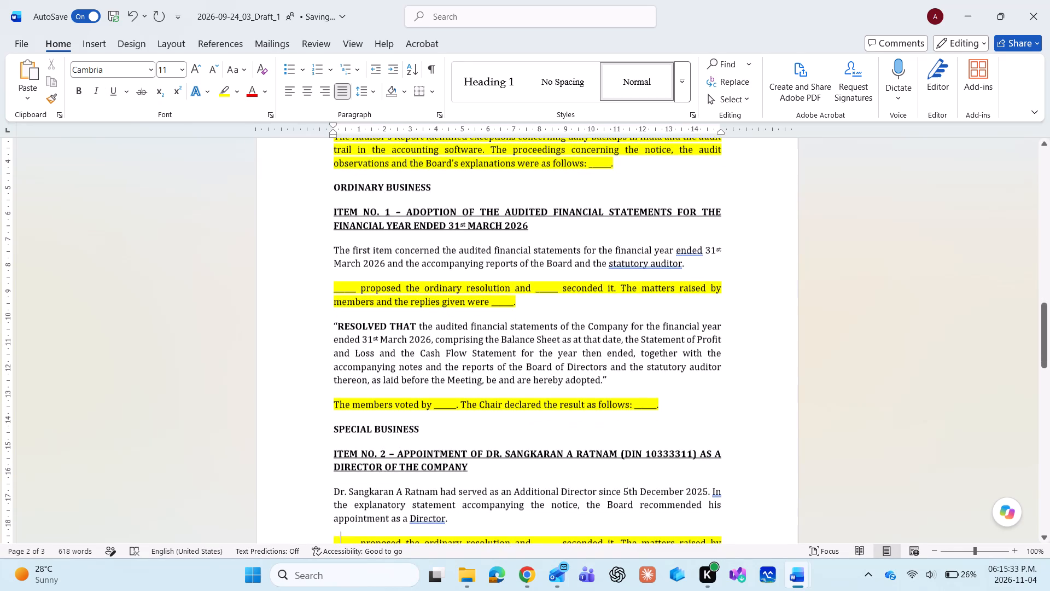
pyautogui.press('Up')
pyautogui.press('Up')
pyautogui.press('Left')
pyautogui.press('Left')
pyautogui.press('Left')
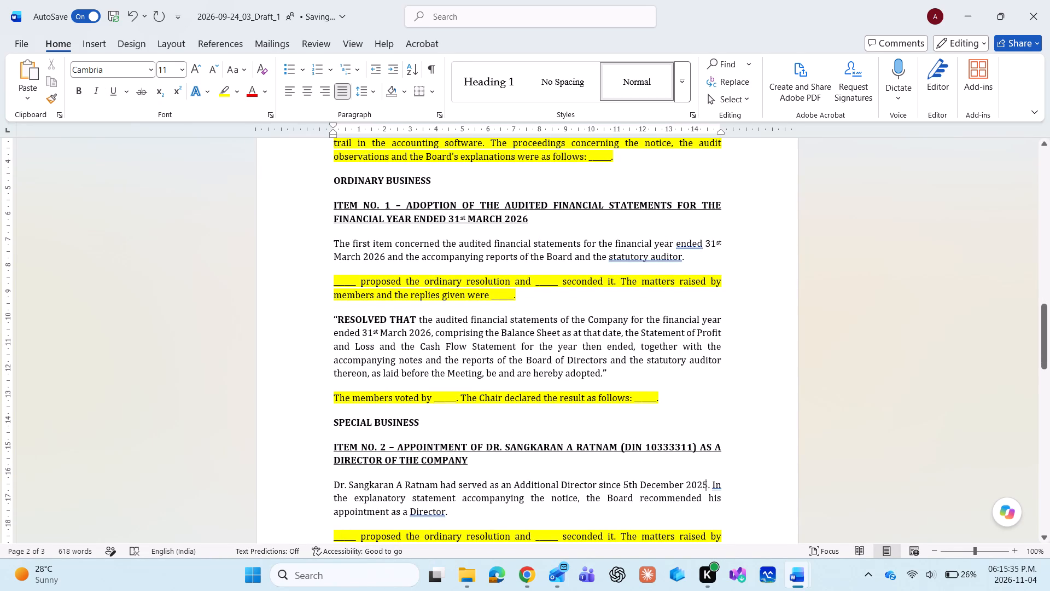
pyautogui.press('Left')
pyautogui.press('Left')
pyautogui.press('Left')
pyautogui.press('Left')
pyautogui.press('Left')
pyautogui.press('Left')
pyautogui.press('Left')
pyautogui.press('Left')
pyautogui.press('Left')
pyautogui.press('Left')
pyautogui.press('Left')
pyautogui.press('Left')
pyautogui.press('Left')
pyautogui.press('Left')
pyautogui.press('Left')
pyautogui.press('Left')
pyautogui.press('Left')
pyautogui.press('BackSpace')
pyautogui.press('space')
# Make the opening words "RESOLVED THAT" of the Item No. 2 resolution bold, including the opening quotation mark.
pyautogui.press('Down')
pyautogui.press('Down')
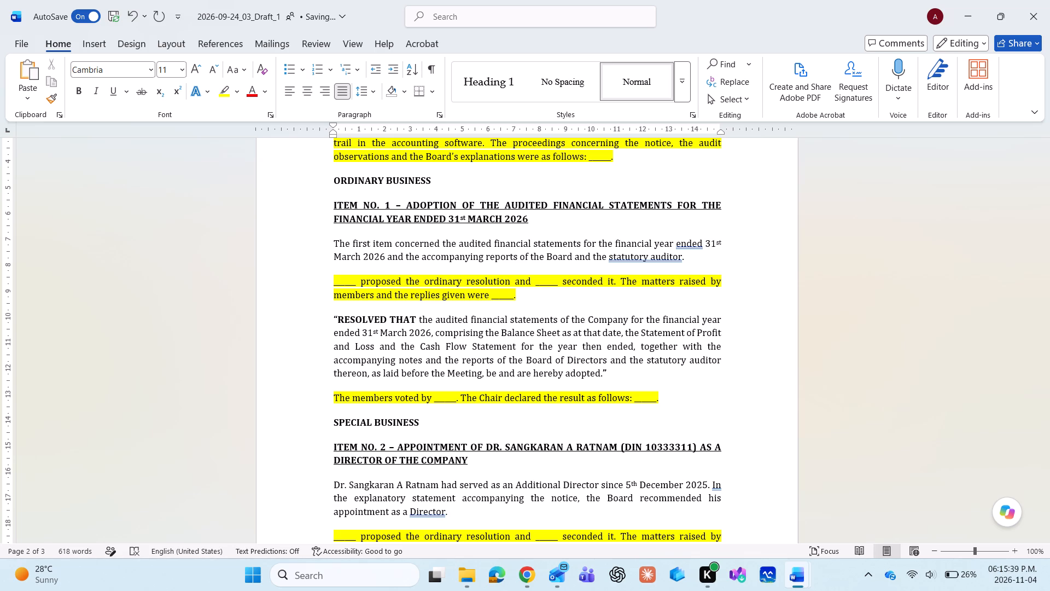
pyautogui.press('Right')
pyautogui.press('Down')
pyautogui.press('Down')
pyautogui.press('Down')
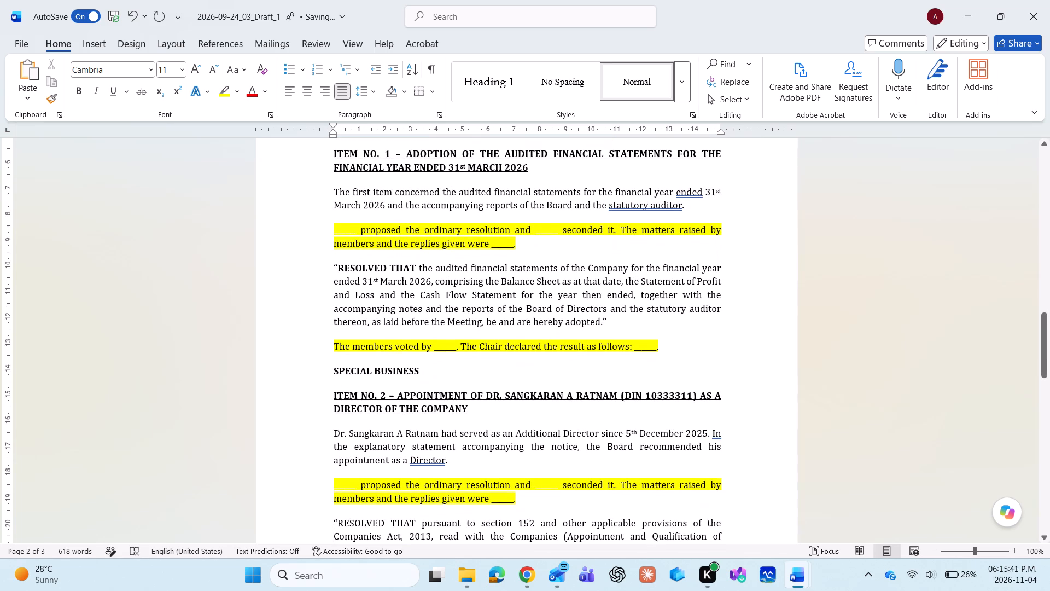
pyautogui.press('Up')
pyautogui.hotkey('shift', 'Right')
pyautogui.hotkey('shift', 'Right')
pyautogui.hotkey('shift', 'Right')
pyautogui.hotkey('shift', 'Right')
pyautogui.hotkey('shift', 'Right')
pyautogui.hotkey('shift', 'Right')
pyautogui.hotkey('shift', 'Right')
pyautogui.hotkey('shift', 'Right')
pyautogui.hotkey('shift', 'Right')
pyautogui.hotkey('shift', 'Right')
pyautogui.hotkey('shift', 'Right')
pyautogui.hotkey('shift', 'Right')
pyautogui.hotkey('shift', 'Right')
pyautogui.hotkey('shift', 'Right')
pyautogui.hotkey('shift', 'Right')
pyautogui.hotkey('shift', 'Left')
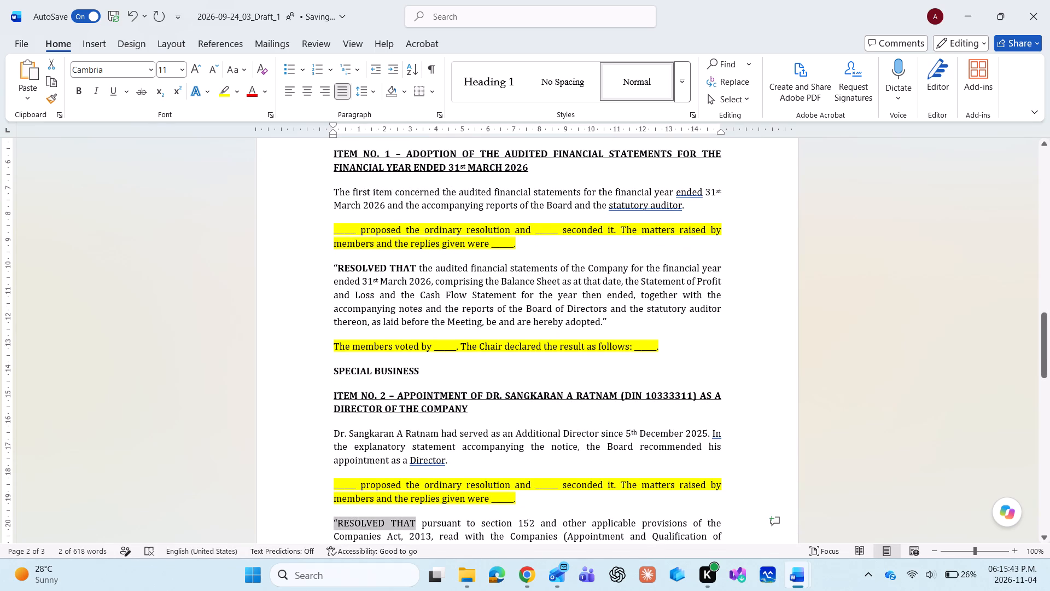
pyautogui.hotkey('ctrl', 'b')
# Convert the "th" to superscript in the 5th December 2025 effective date of the Item No. 2 resolution.
pyautogui.press('Left')
pyautogui.press('Down')
pyautogui.press('Down')
pyautogui.press('Down')
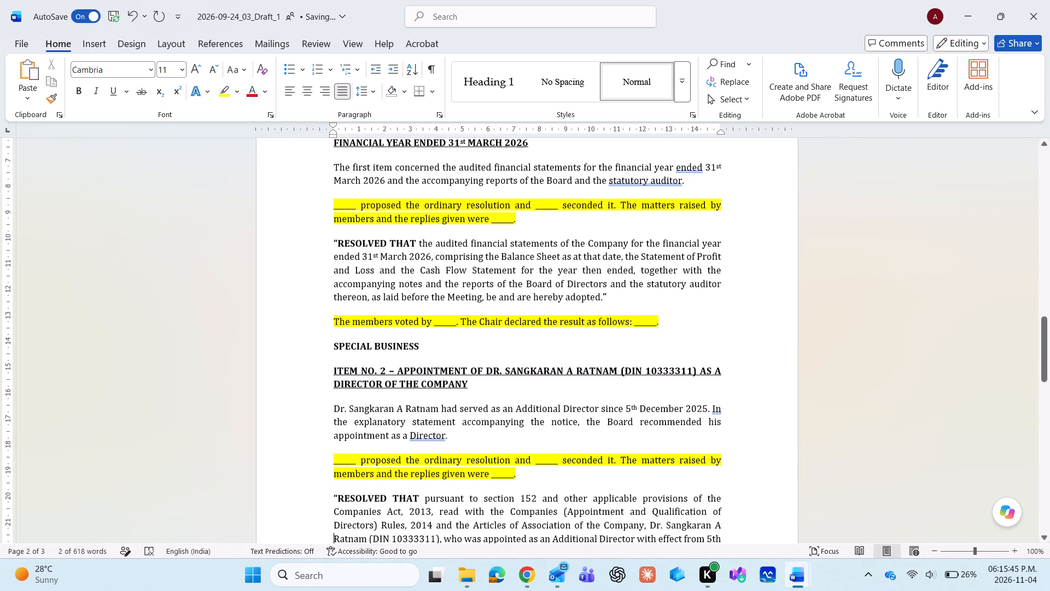
pyautogui.press('Down')
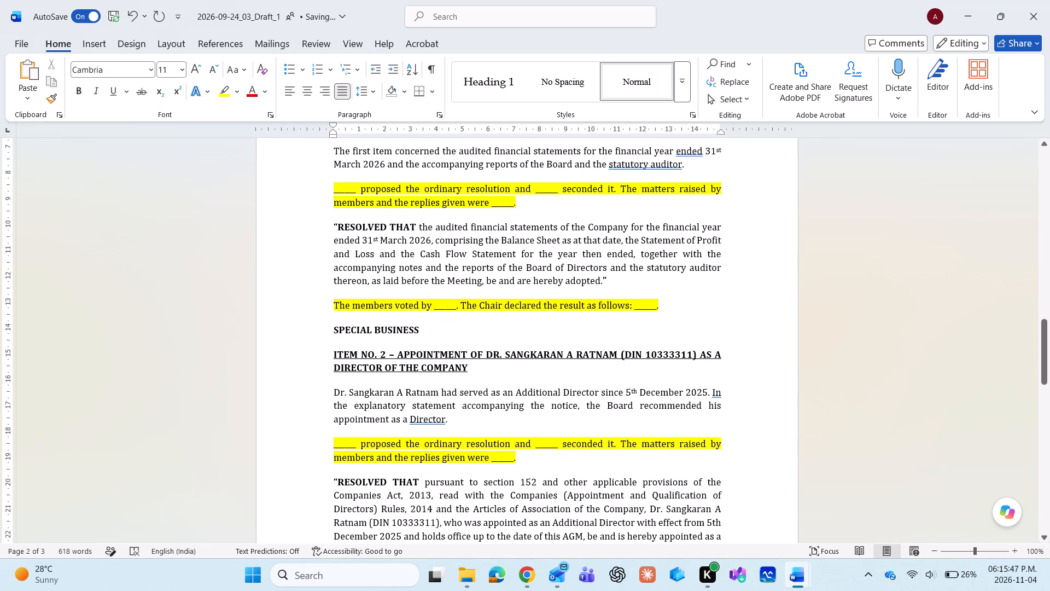
pyautogui.press('Left')
pyautogui.press('Delete')
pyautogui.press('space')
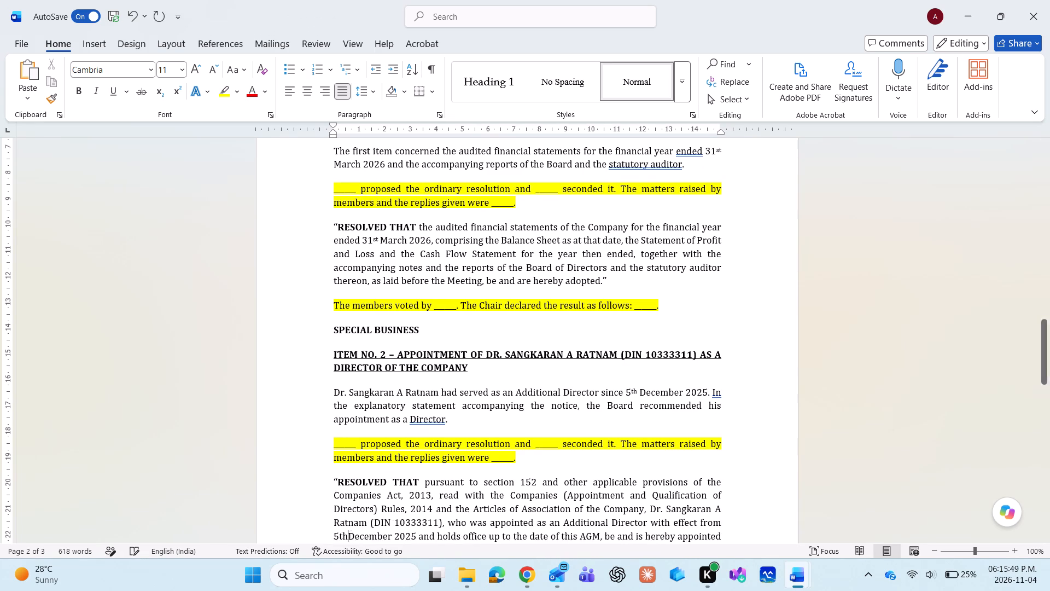
# Make the closing quotation mark at the end of the Item No. 2 resolution bold.
pyautogui.press('Right')
pyautogui.press('Right')
pyautogui.press('Right')
pyautogui.press('Right')
pyautogui.press('Right')
pyautogui.press('Right')
pyautogui.press('Right')
pyautogui.press('Right')
pyautogui.press('Right')
pyautogui.press('Right')
pyautogui.press('Right')
pyautogui.press('Right')
pyautogui.press('Right')
pyautogui.press('Right')
pyautogui.press('Right')
pyautogui.press('Right')
pyautogui.press('Right')
pyautogui.press('Right')
pyautogui.press('Right')
pyautogui.press('Right')
pyautogui.press('Right')
pyautogui.press('Right')
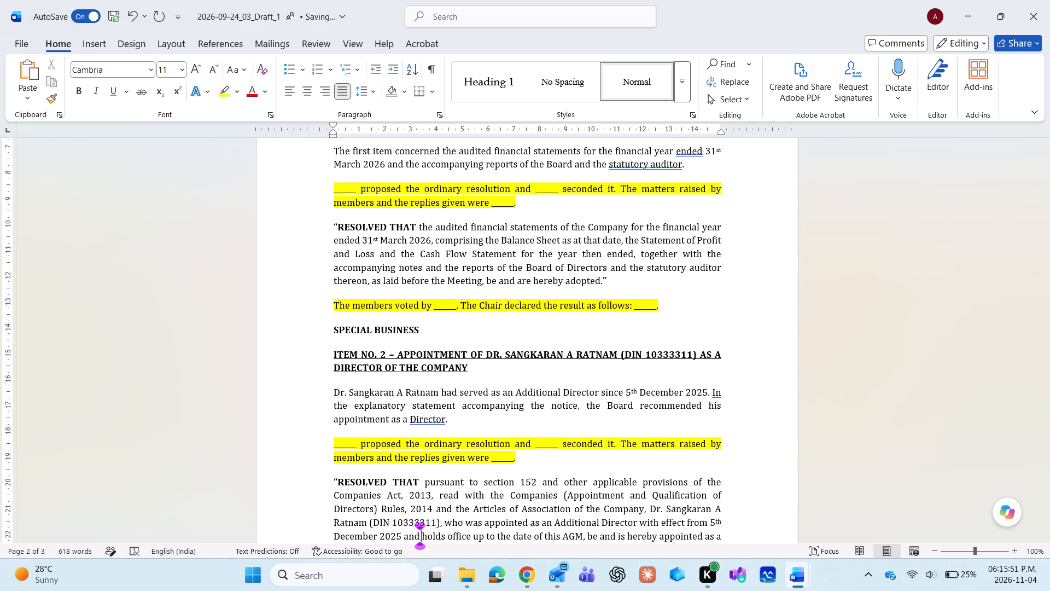
pyautogui.press('Down')
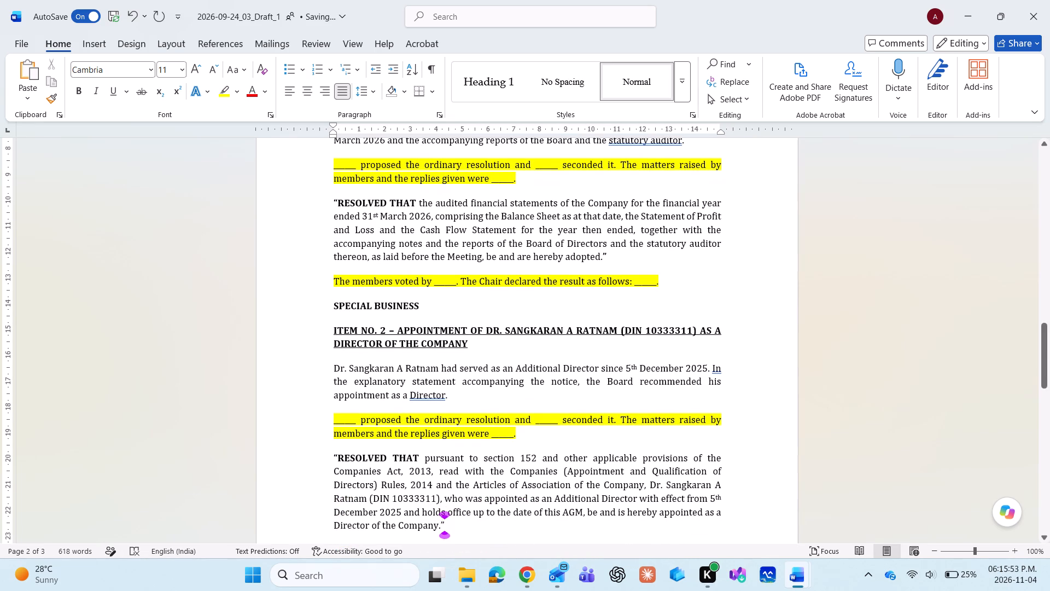
pyautogui.press('Right')
pyautogui.press('Left')
pyautogui.hotkey('shift', 'Left')
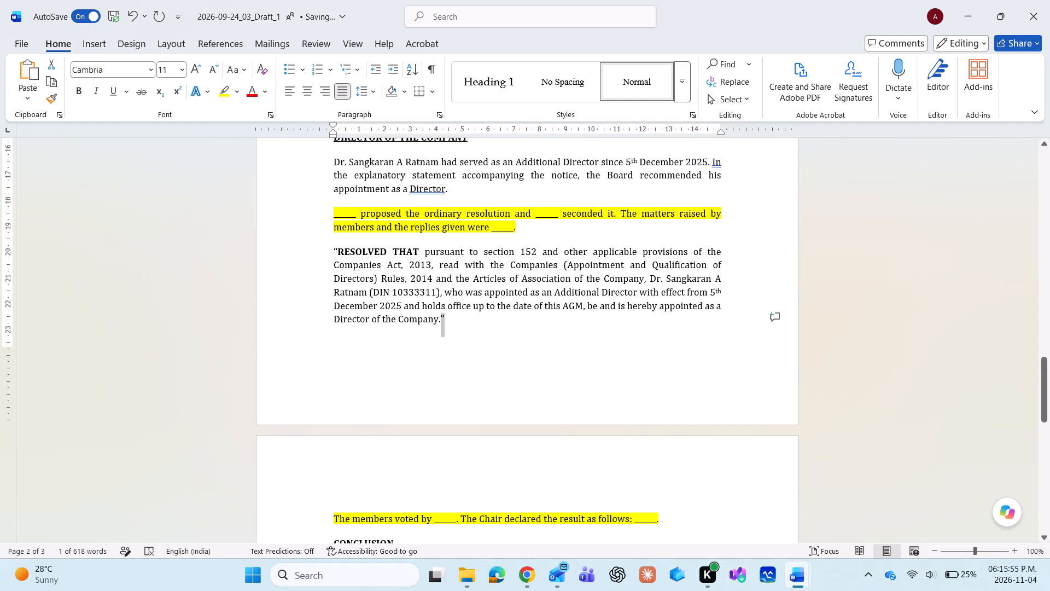
pyautogui.hotkey('ctrl', 'b')
# Review the rest of the minutes, from the Item No. 2 voting line through the Conclusion to the signing block.
pyautogui.press('Right')
pyautogui.press('Right')
pyautogui.press('Down')
pyautogui.press('Down')
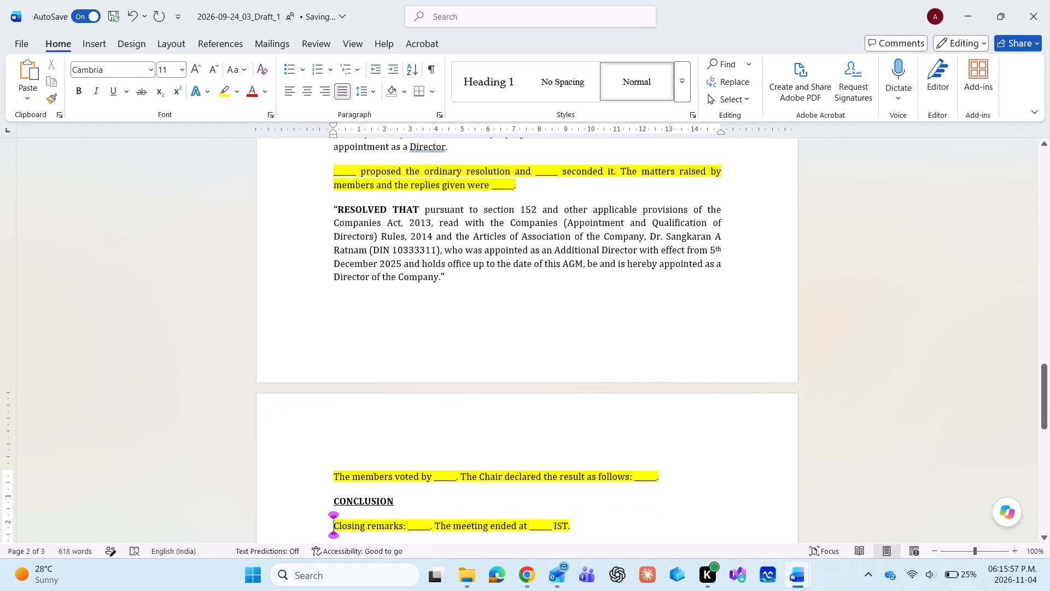
pyautogui.press('Down')
pyautogui.press('Down')
pyautogui.press('Down')
pyautogui.press('Down')
pyautogui.press('Down')
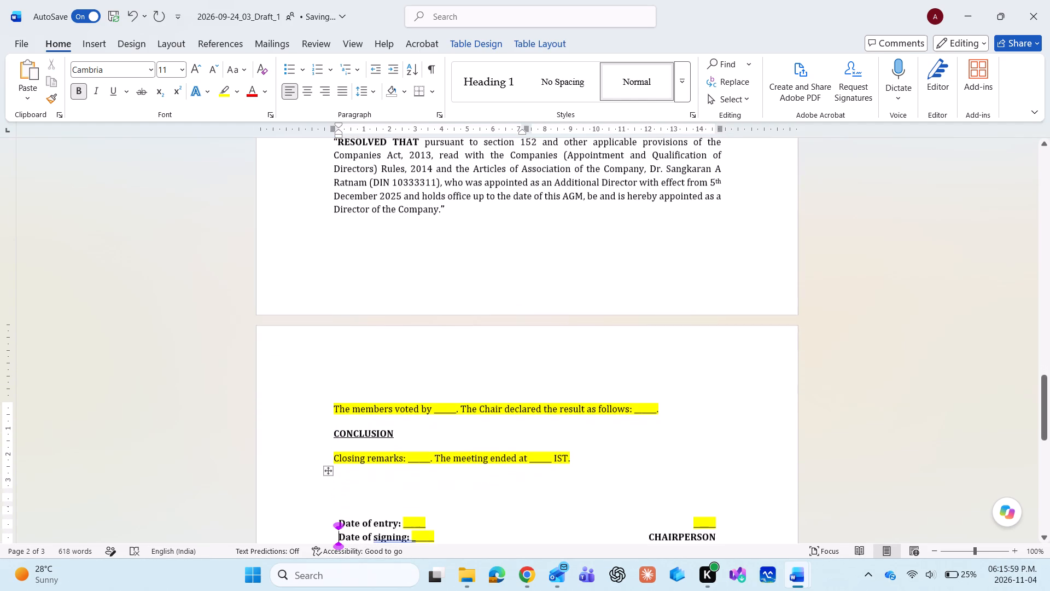
pyautogui.press('Down')
pyautogui.press('Down')
pyautogui.press('Down')
pyautogui.press('Down')
pyautogui.press('Down')
pyautogui.press('Down')
pyautogui.press('Down')
pyautogui.press('Down')
pyautogui.press('Down')
pyautogui.press('Down')
pyautogui.press('Down')
pyautogui.press('Down')
pyautogui.press('Down')
pyautogui.press('Down')
pyautogui.press('Down')
pyautogui.press('Down')
pyautogui.press('Down')
pyautogui.press('Down')
pyautogui.press('Down')
pyautogui.press('Down')
pyautogui.press('Down')
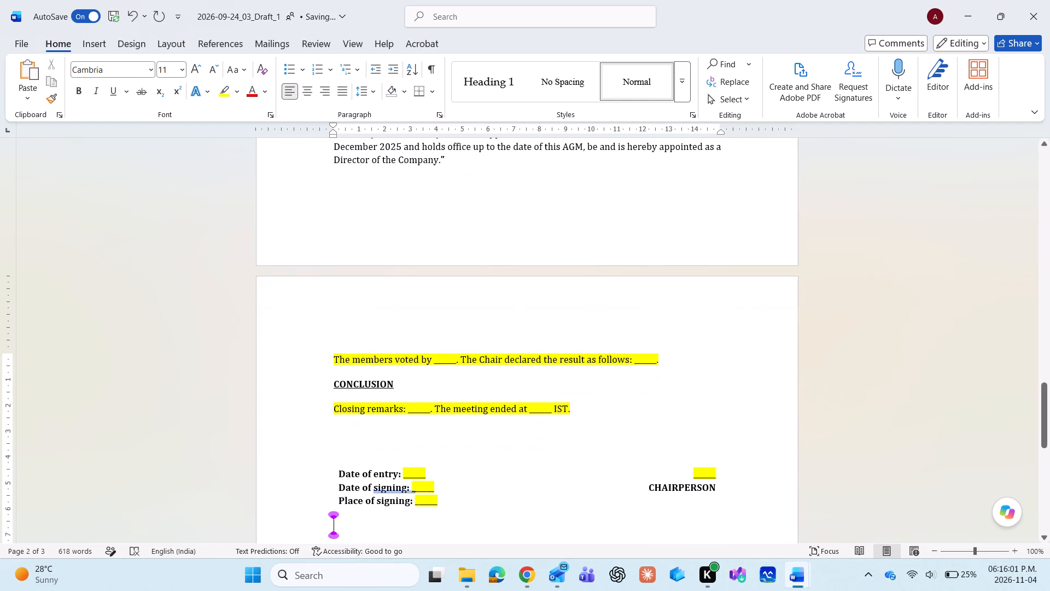
# Save the draft minutes, return to the start of the title paragraph, and close the document.
pyautogui.hotkey('ctrl', 's')
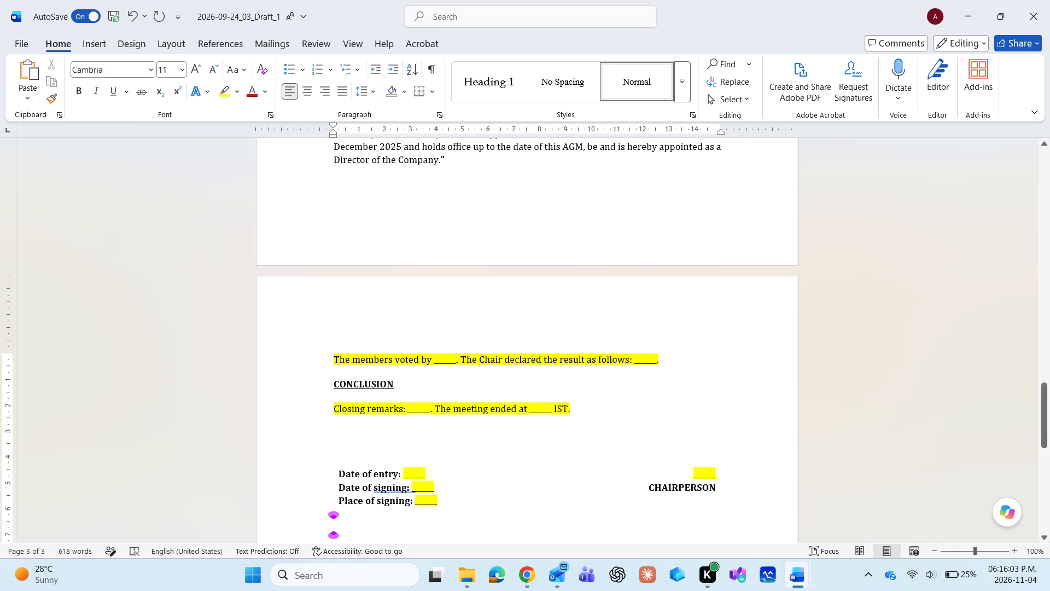
pyautogui.scroll(14, 192, 273)
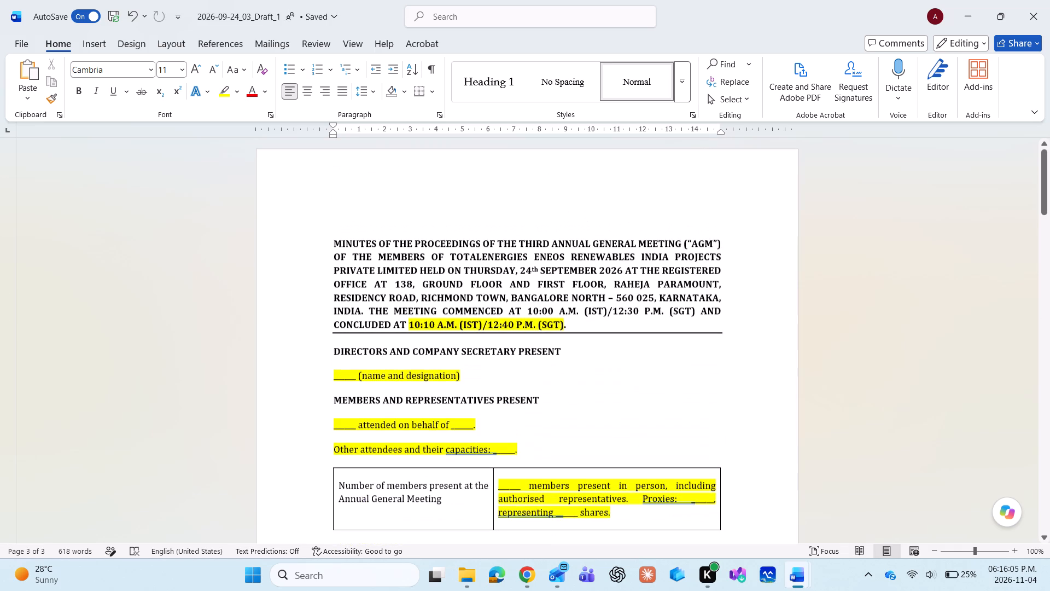
pyautogui.click(329, 241)
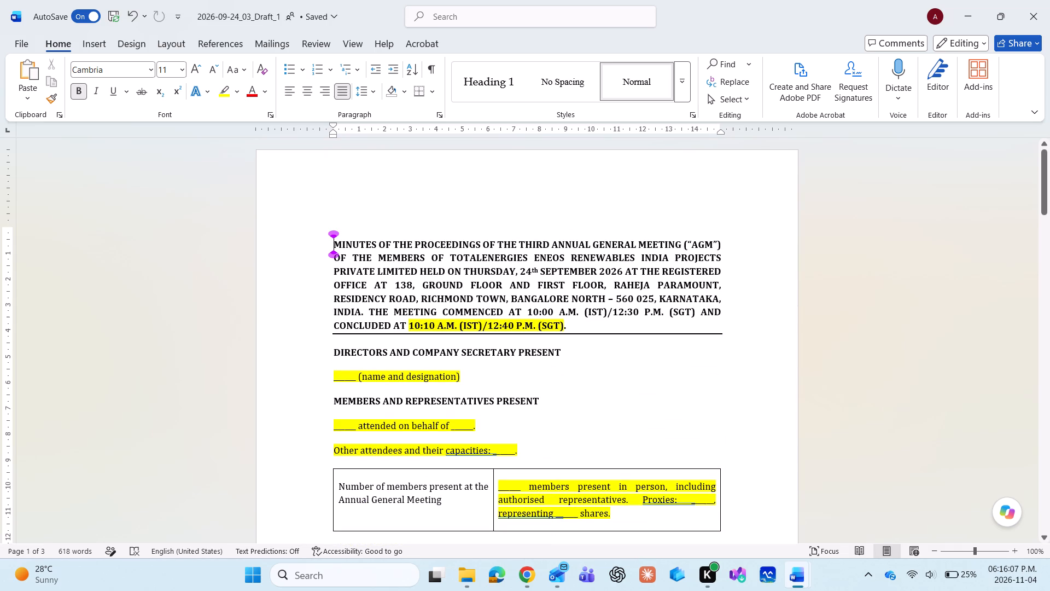
pyautogui.hotkey('ctrl', 's')
pyautogui.hotkey('ctrl', 's')
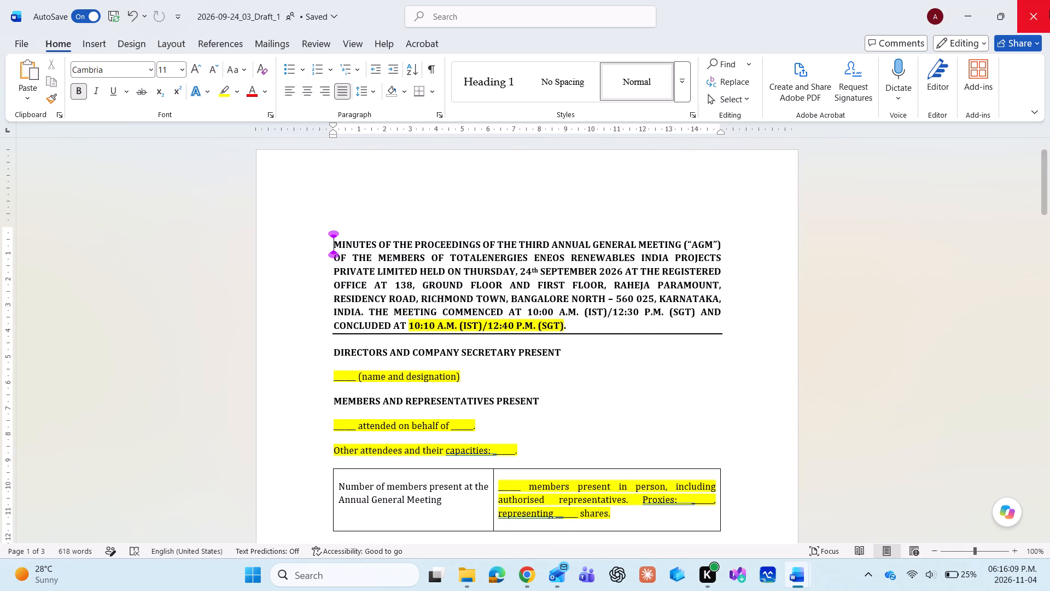
pyautogui.click(1049, 10)
pyautogui.click(1049, 0)
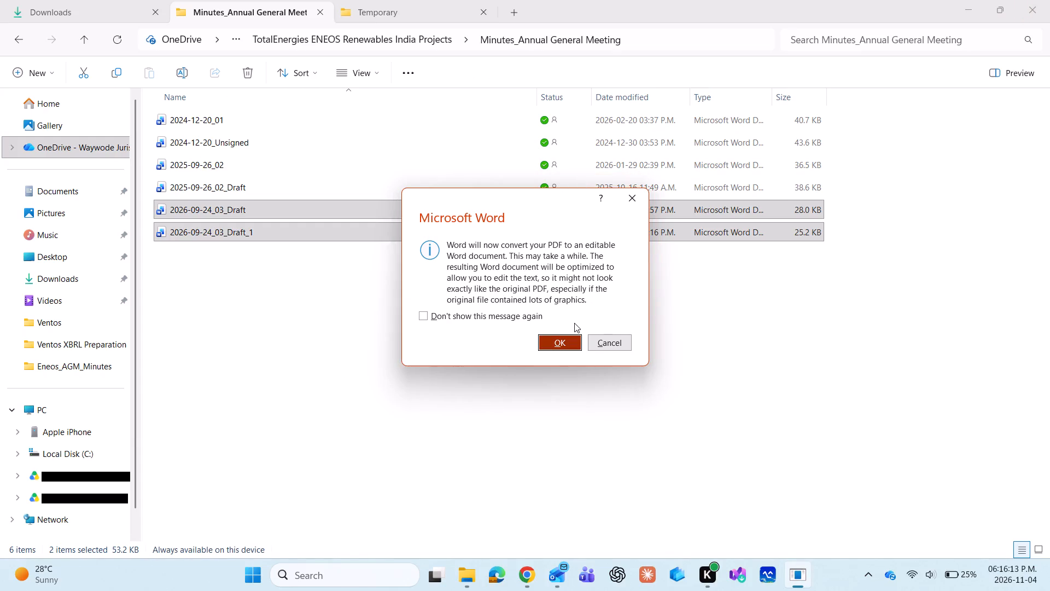
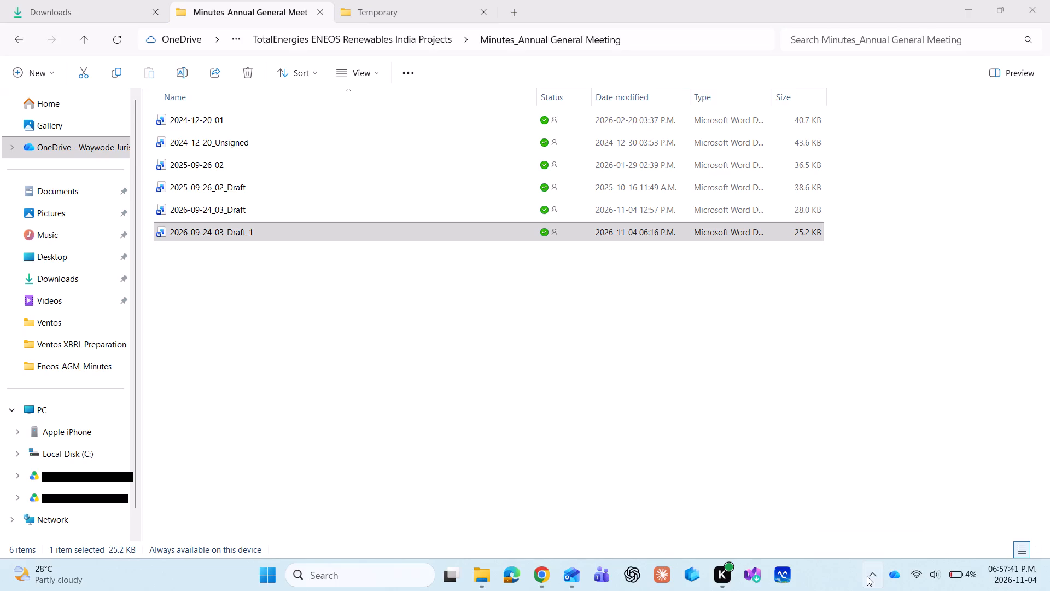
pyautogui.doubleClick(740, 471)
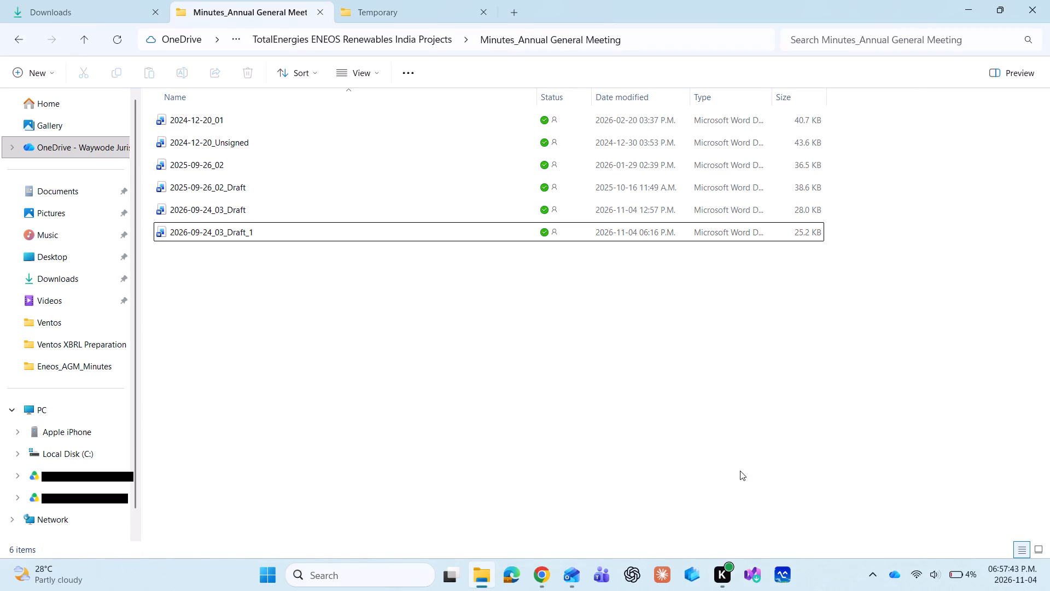